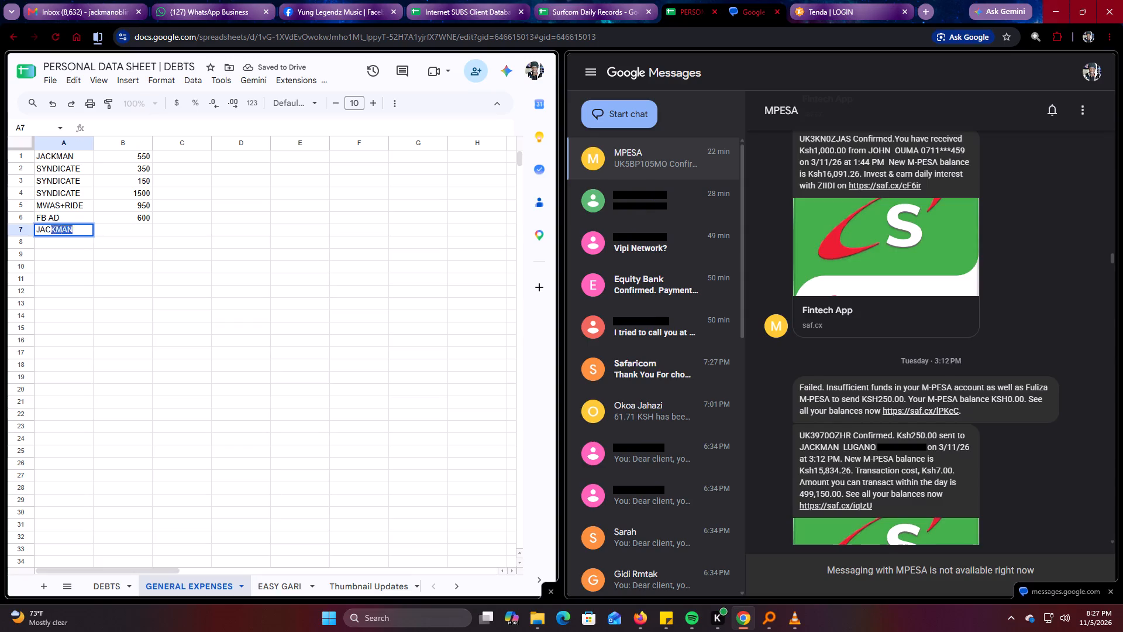
Complete the JACKMAN expense entry in row 7 with an amount of 250.
text(KMAN)
key(Tab)
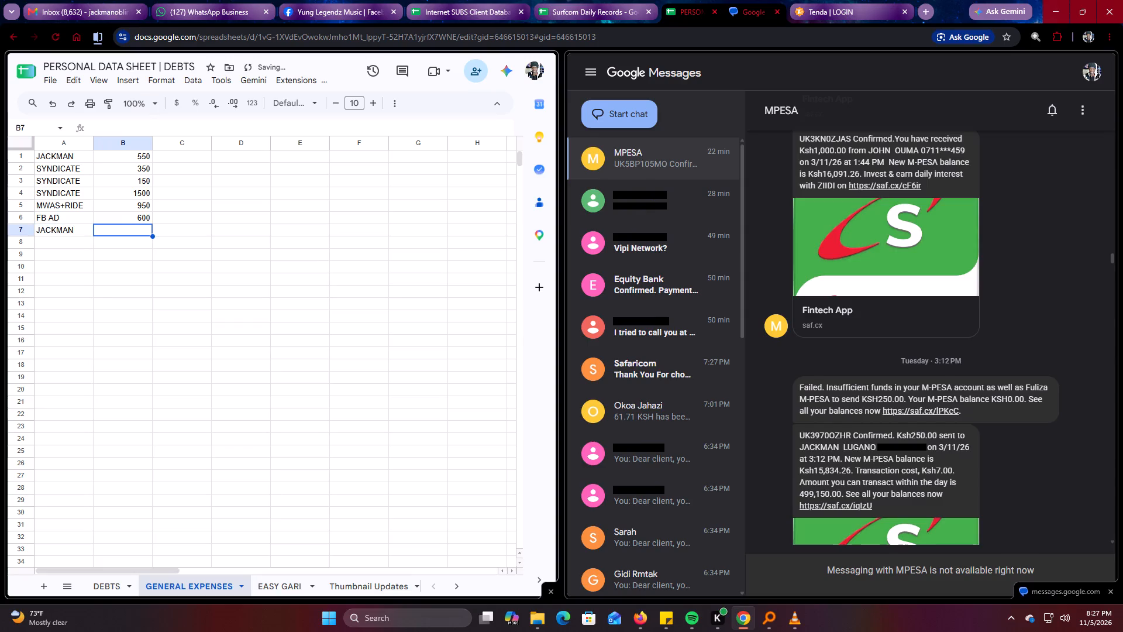
text(250)
key(Return)
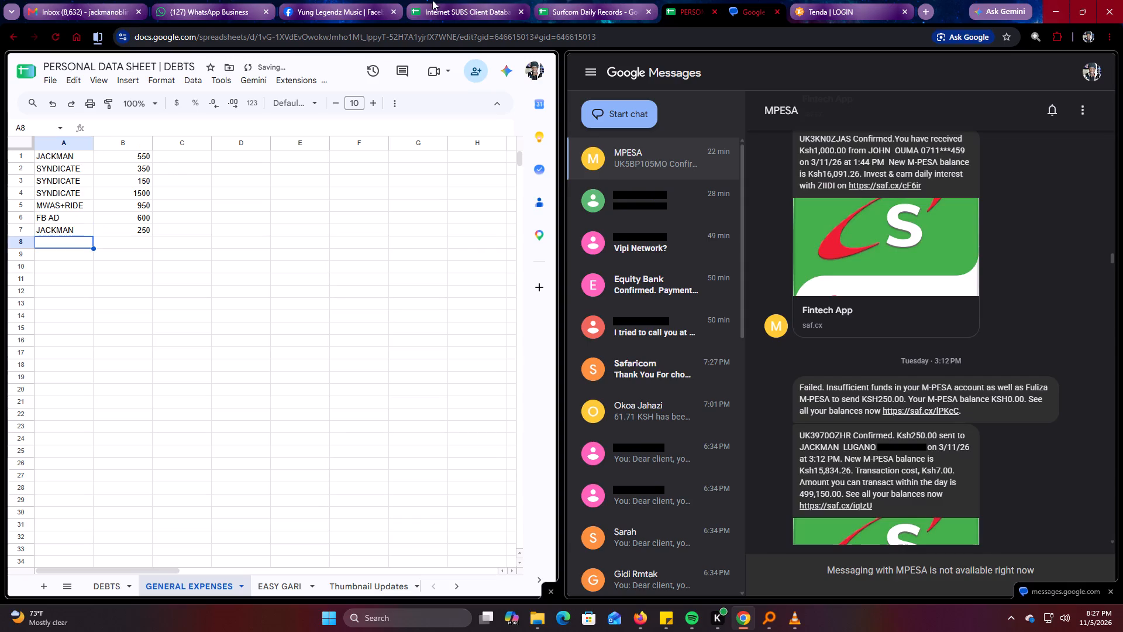
Examine the M-PESA messages following the Ksh250 payment on 3/11/26 for further expenses to record.
scroll(972, 388, down, 4)
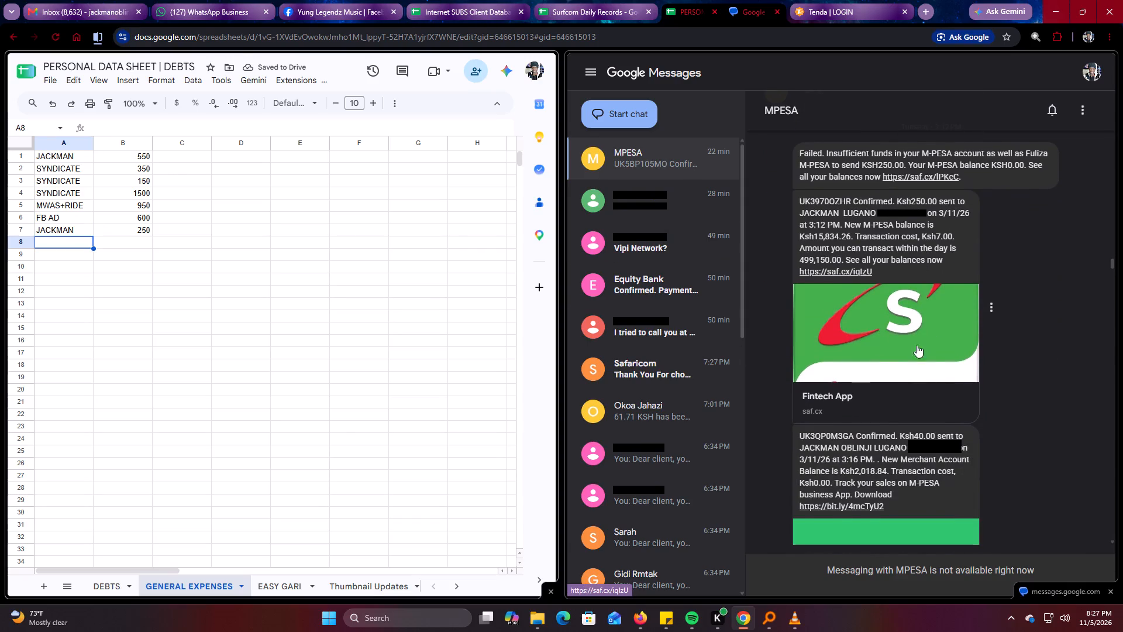
scroll(954, 329, down, 4)
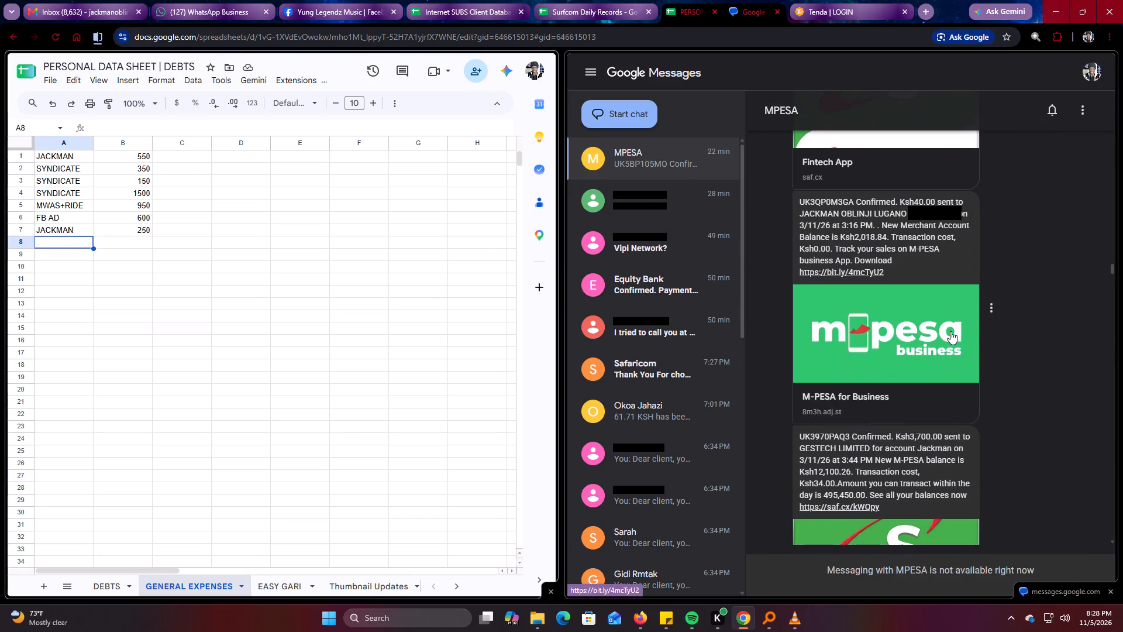
scroll(909, 344, down, 3)
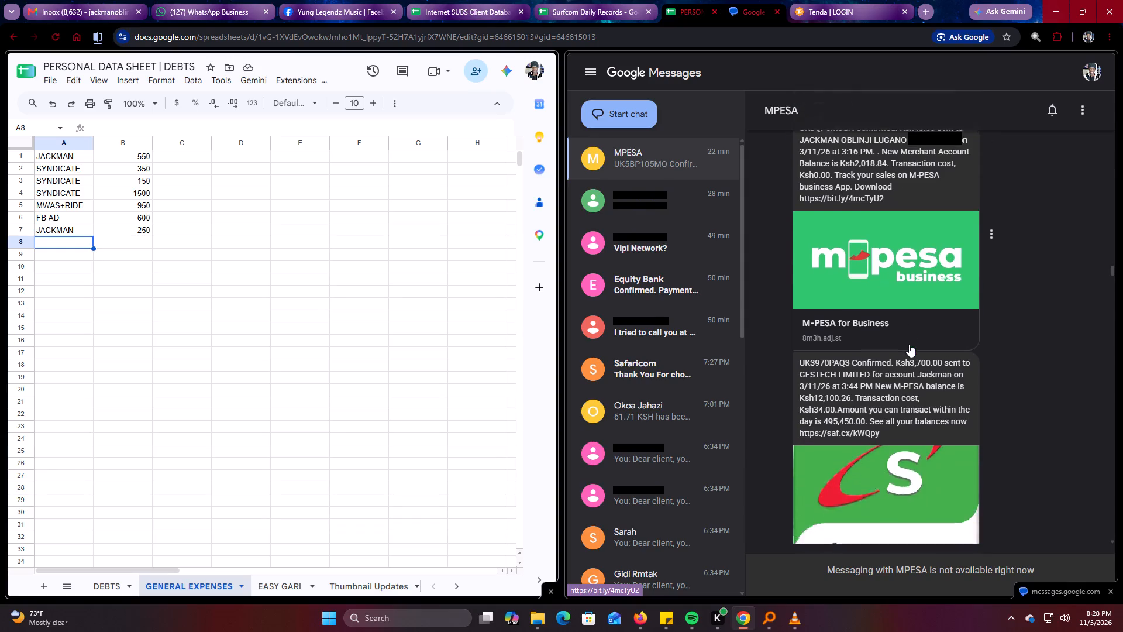
scroll(908, 345, down, 3)
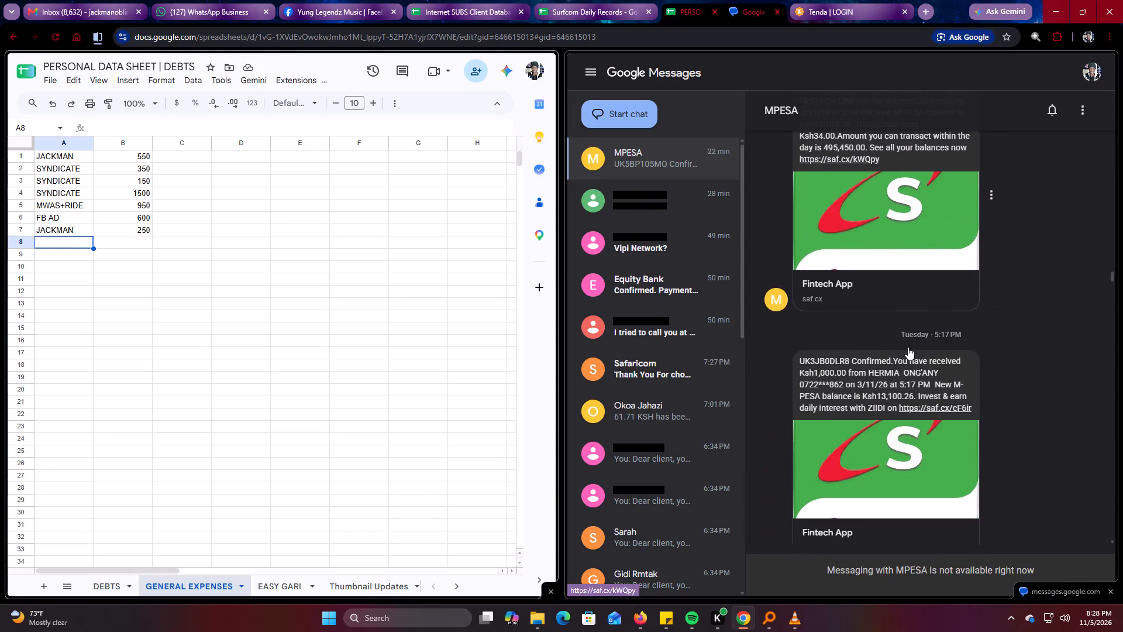
scroll(946, 365, down, 3)
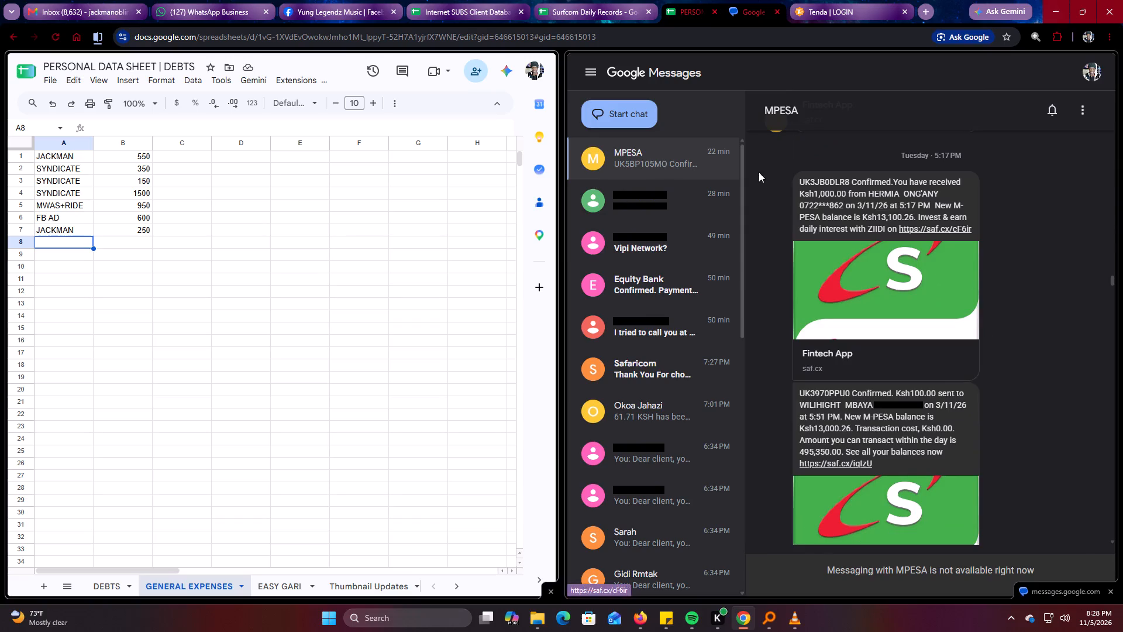
Check the Cable Roll expense amount on the NOV 26 sheet of the Internet SUBS Client Database, and return to the personal data sheet.
click(471, 11)
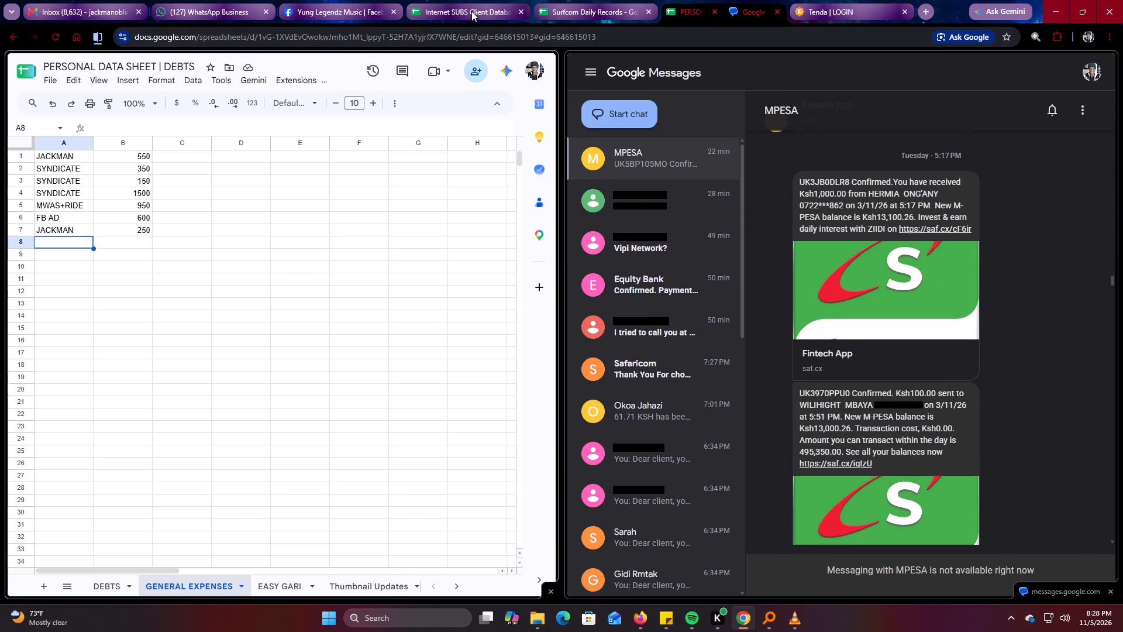
scroll(546, 315, up, 4)
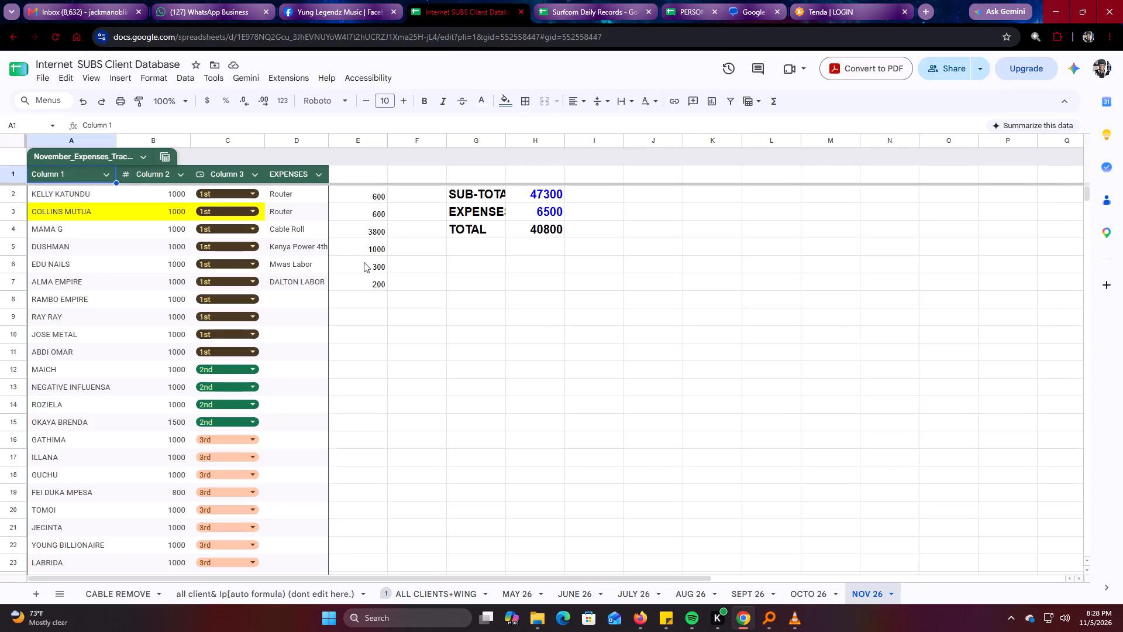
click(376, 230)
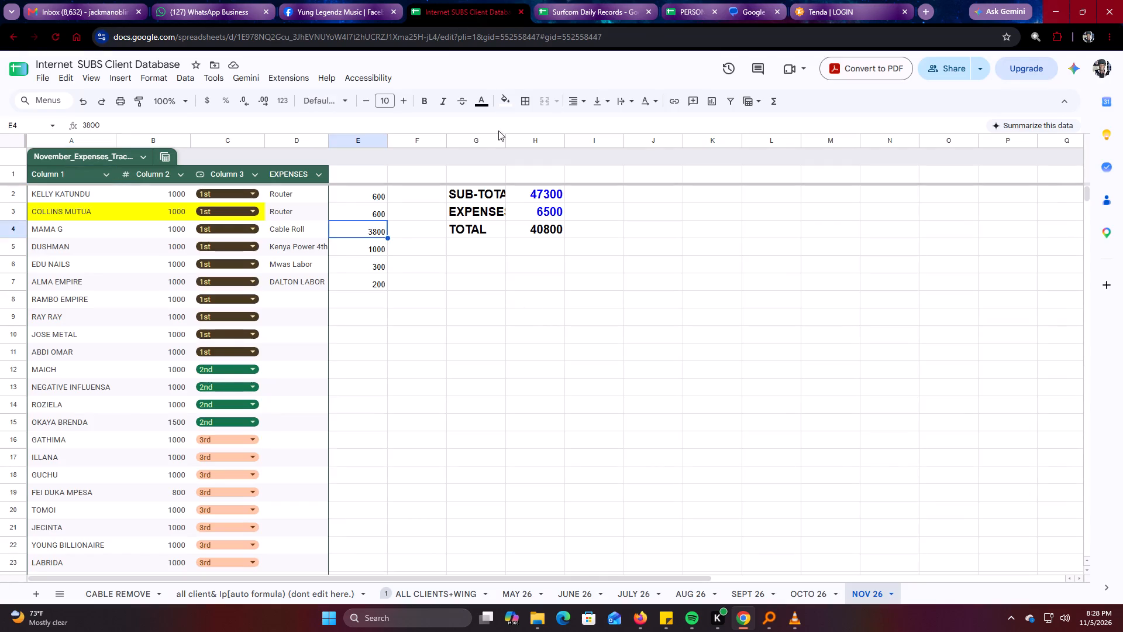
click(734, 0)
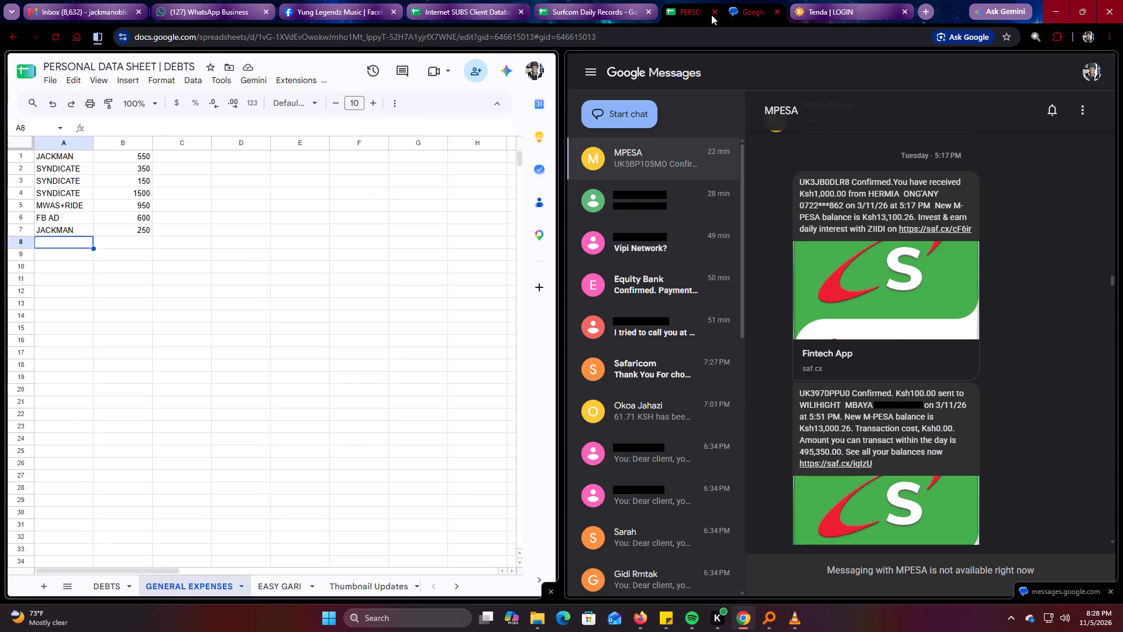
Record the Quick Mart payment in row 8 of GENERAL EXPENSES as SHOPPING with an amount of 3244.
scroll(879, 351, down, 3)
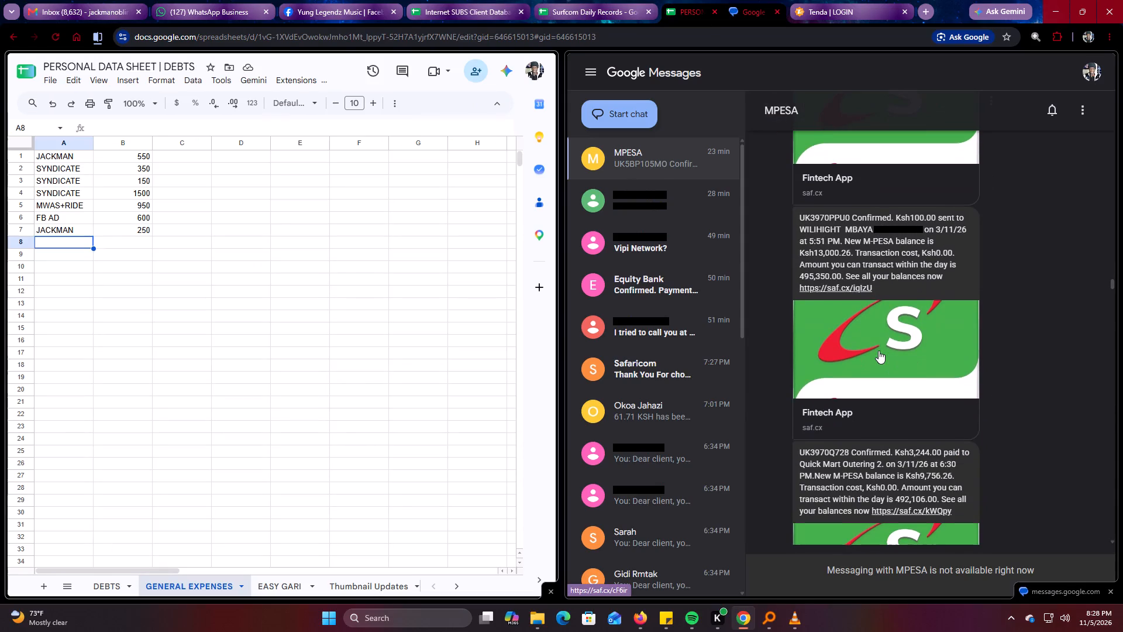
scroll(879, 350, down, 1)
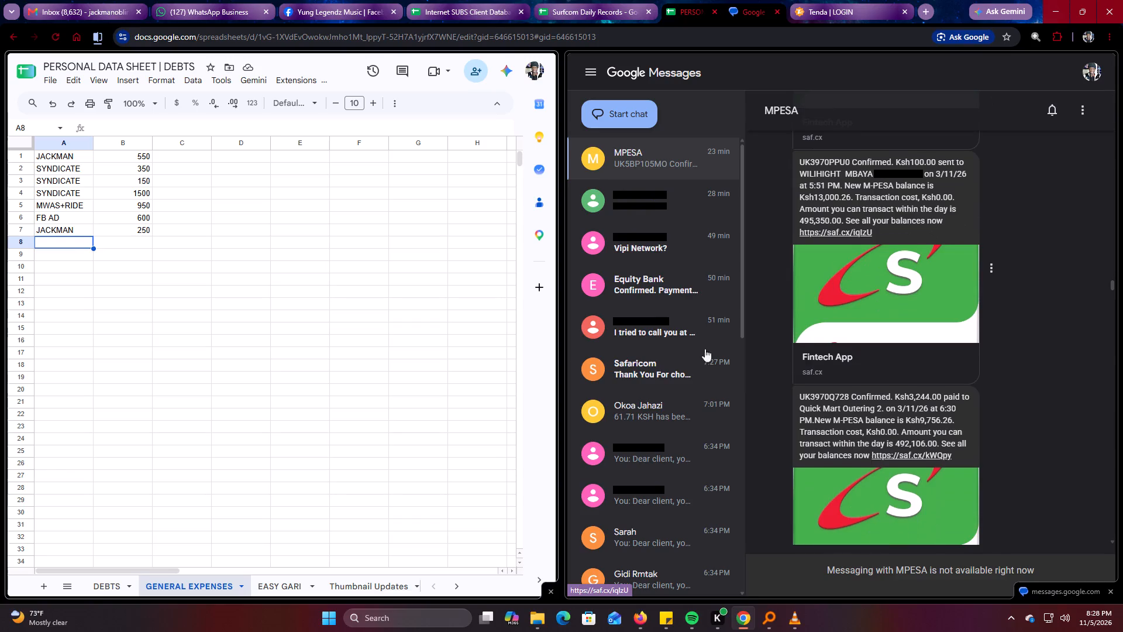
click(71, 246)
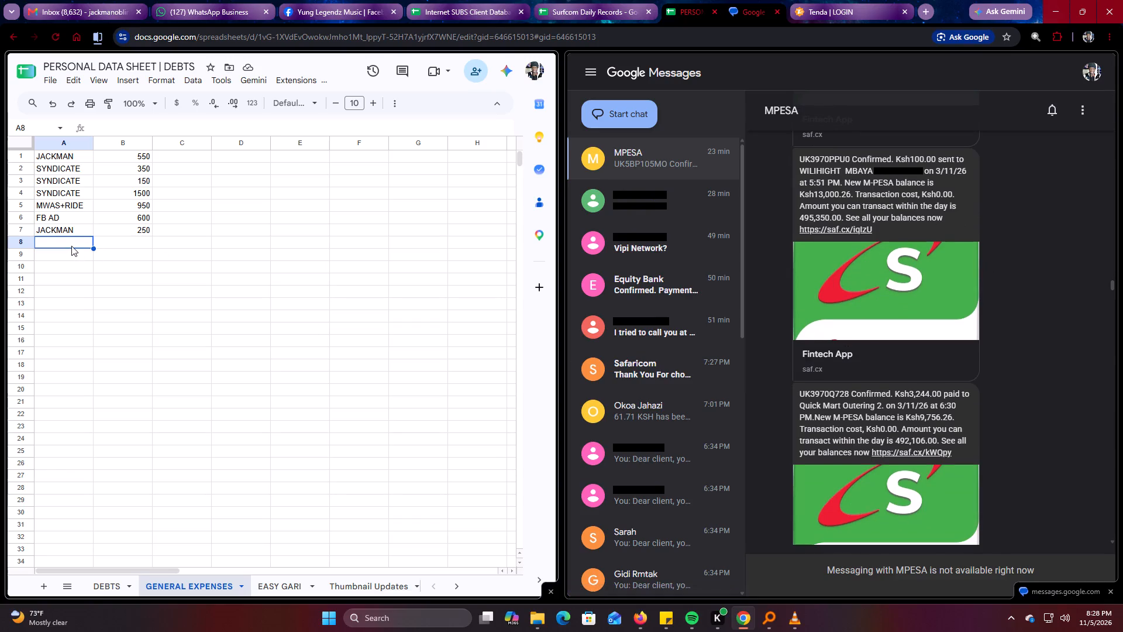
text(324)
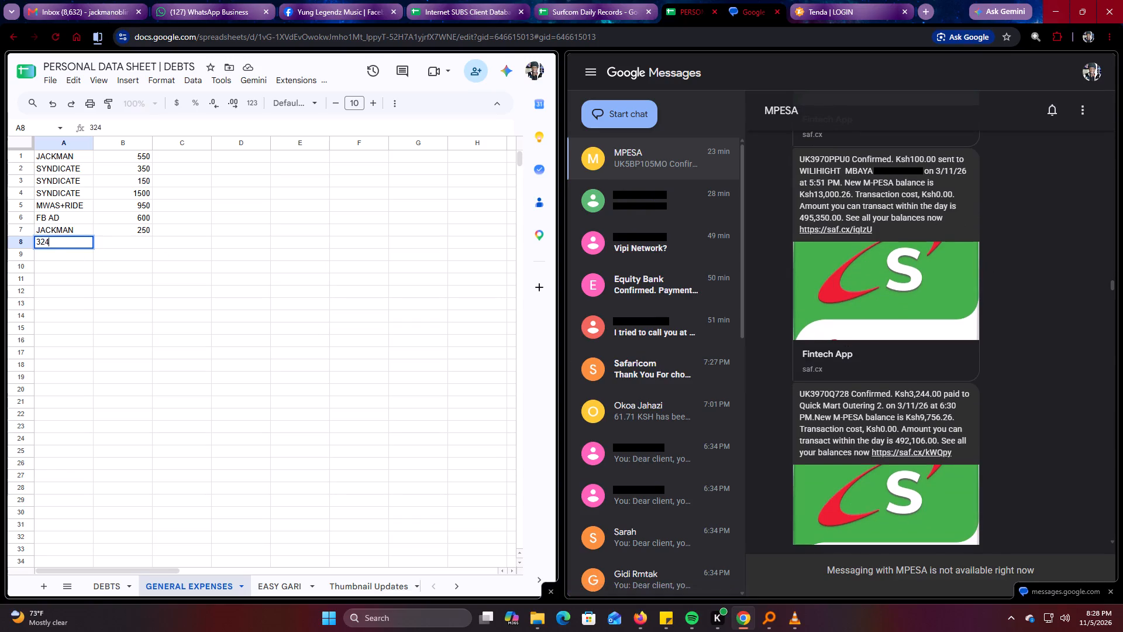
key(BackSpace)
key(BackSpace)
key(BackSpace)
key(BackSpace)
key(BackSpace)
key(BackSpace)
text(SHOPPINB)
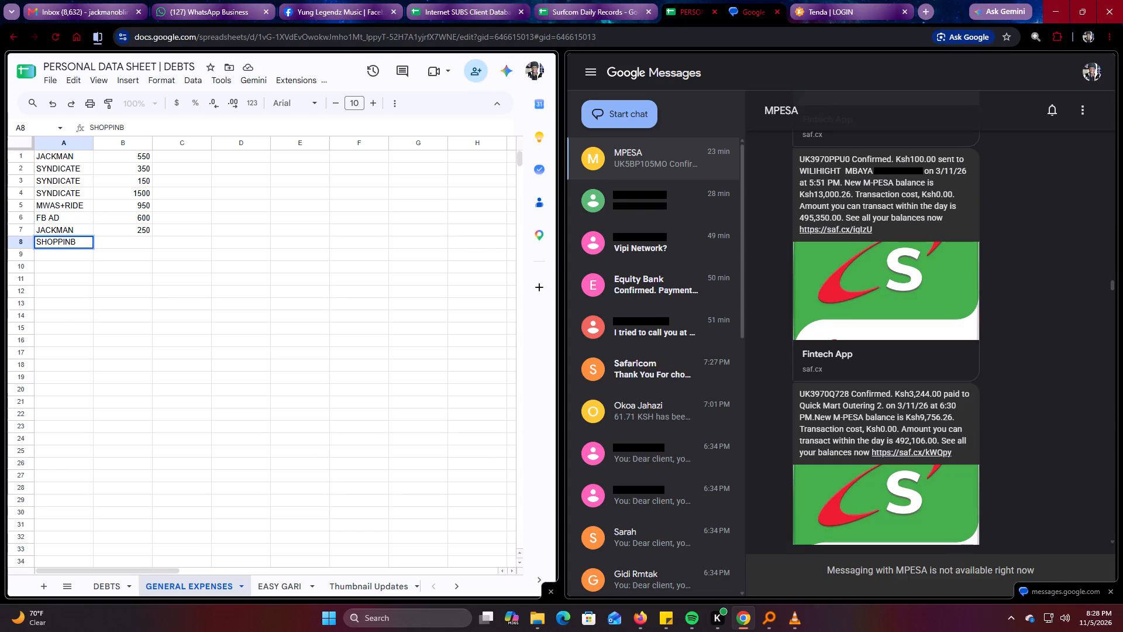
key(BackSpace)
key(g)
key(Tab)
text(3244)
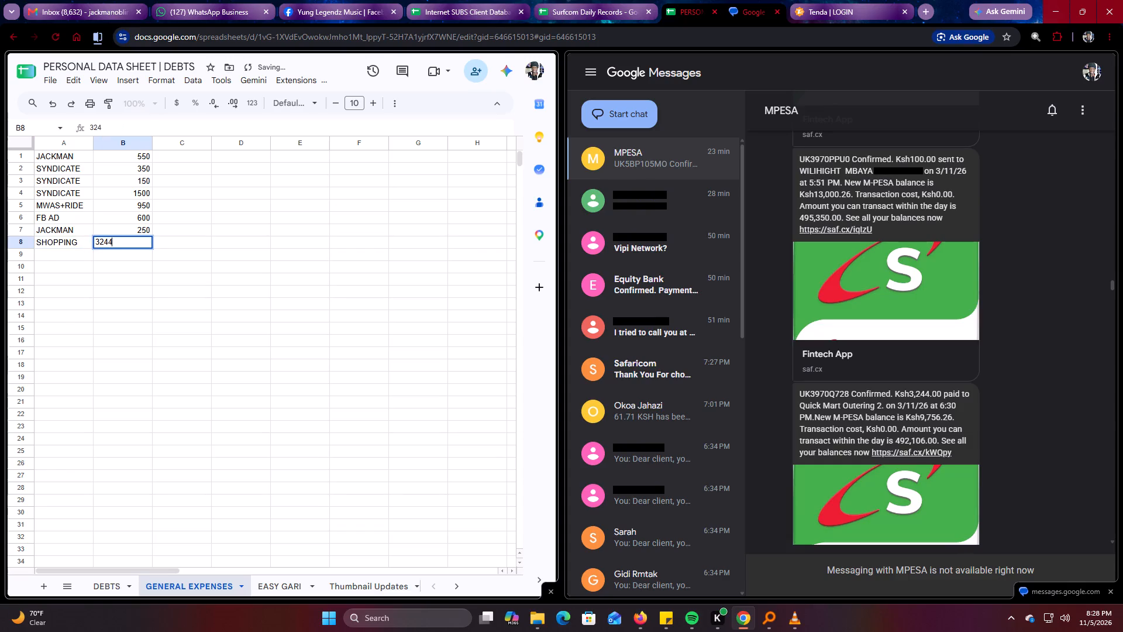
key(Return)
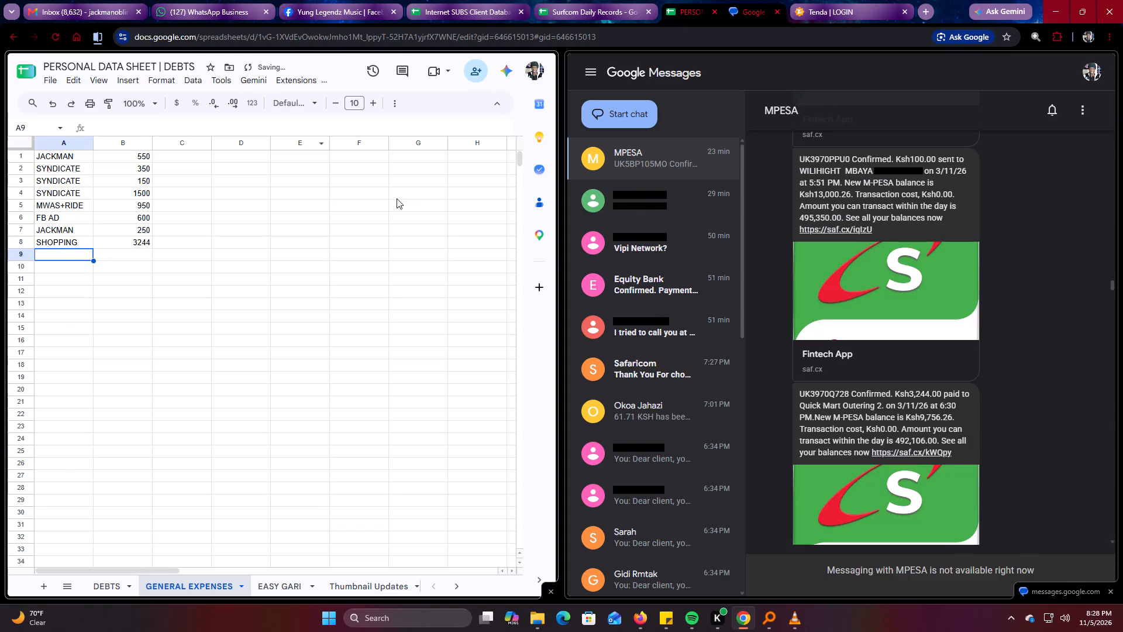
Record the 7:04 PM M-PESA payment in row 9 as RIDE with an amount of 120.
scroll(1022, 329, down, 3)
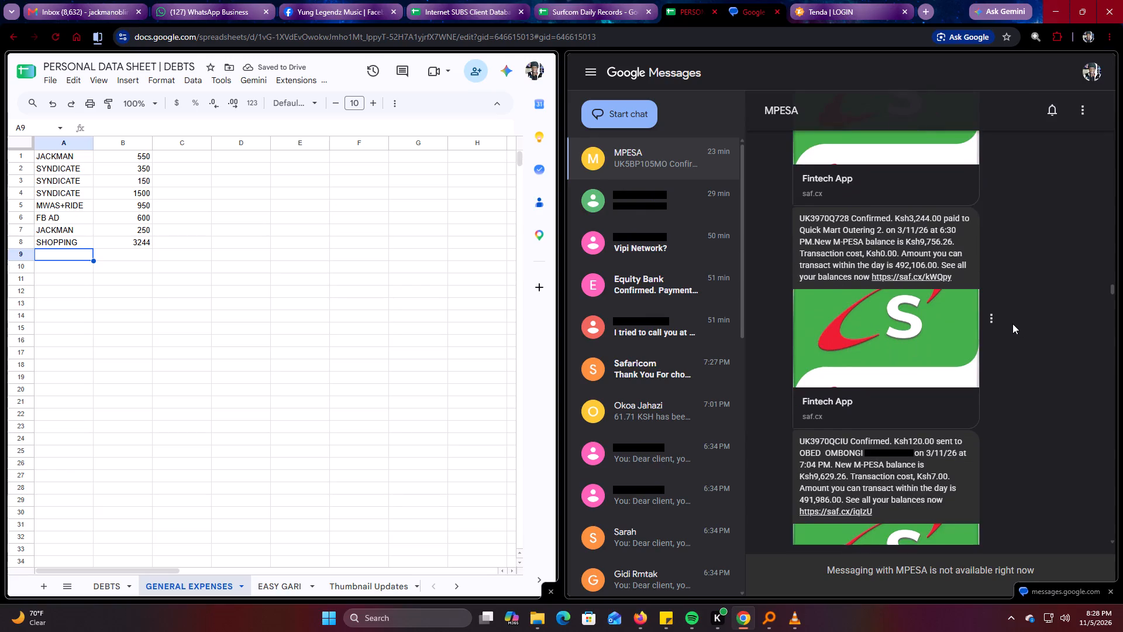
scroll(1012, 324, down, 1)
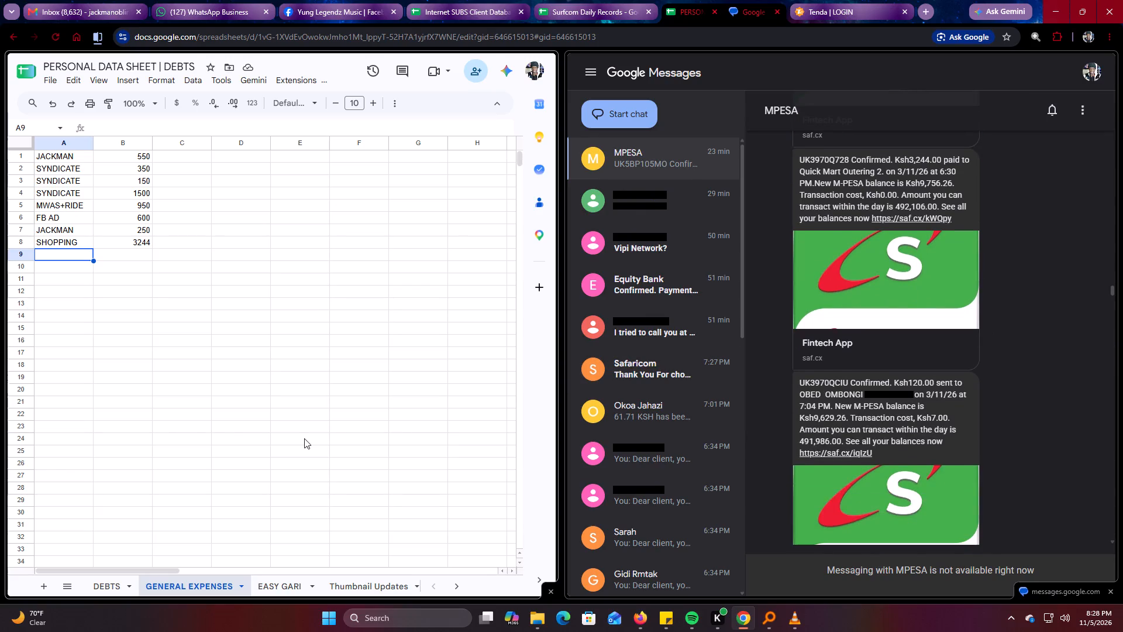
click(98, 252)
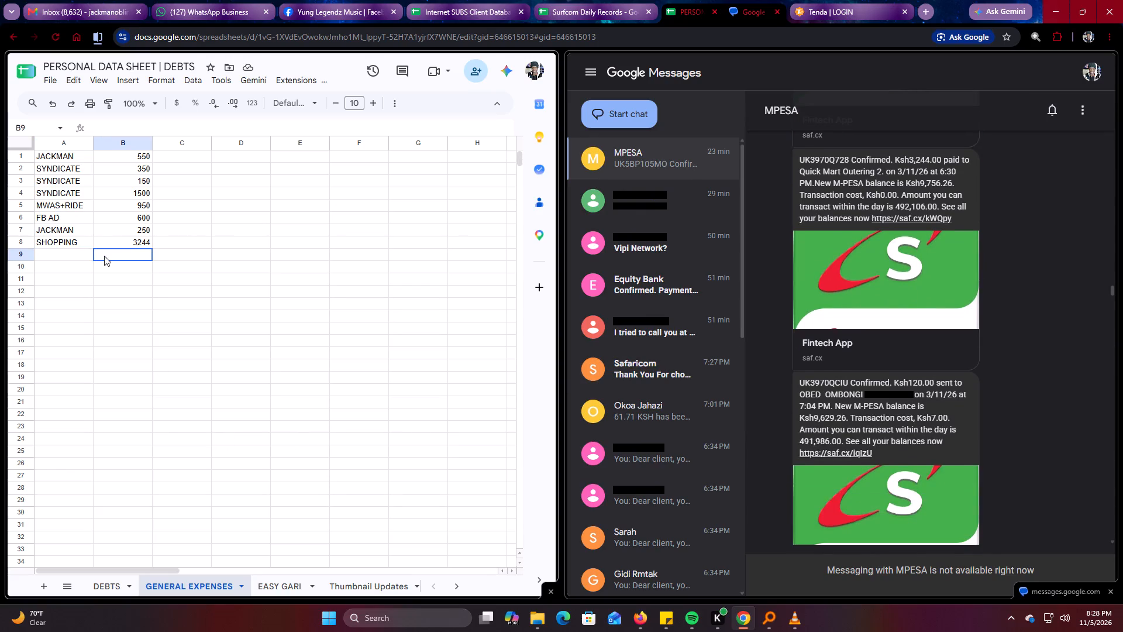
click(86, 256)
text(RODE)
key(BackSpace)
key(BackSpace)
key(BackSpace)
key(o)
key(BackSpace)
text(IDE)
key(Tab)
text(120)
click(272, 317)
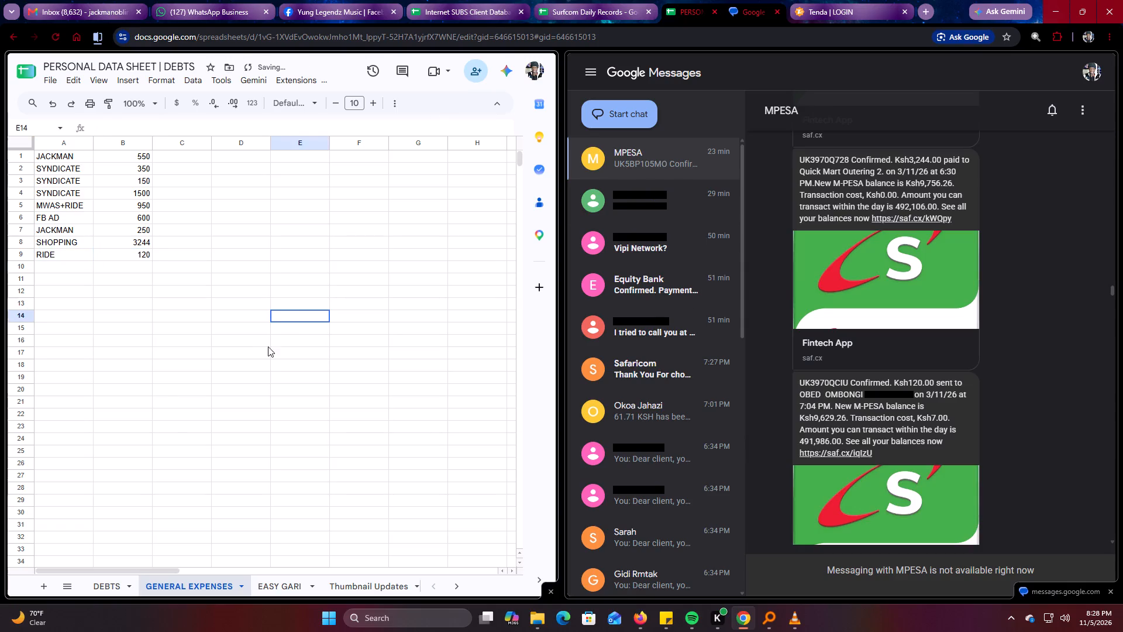
Record the 7:07 PM M-PESA payment as 30 in cell B10, leaving its description blank.
scroll(967, 391, down, 2)
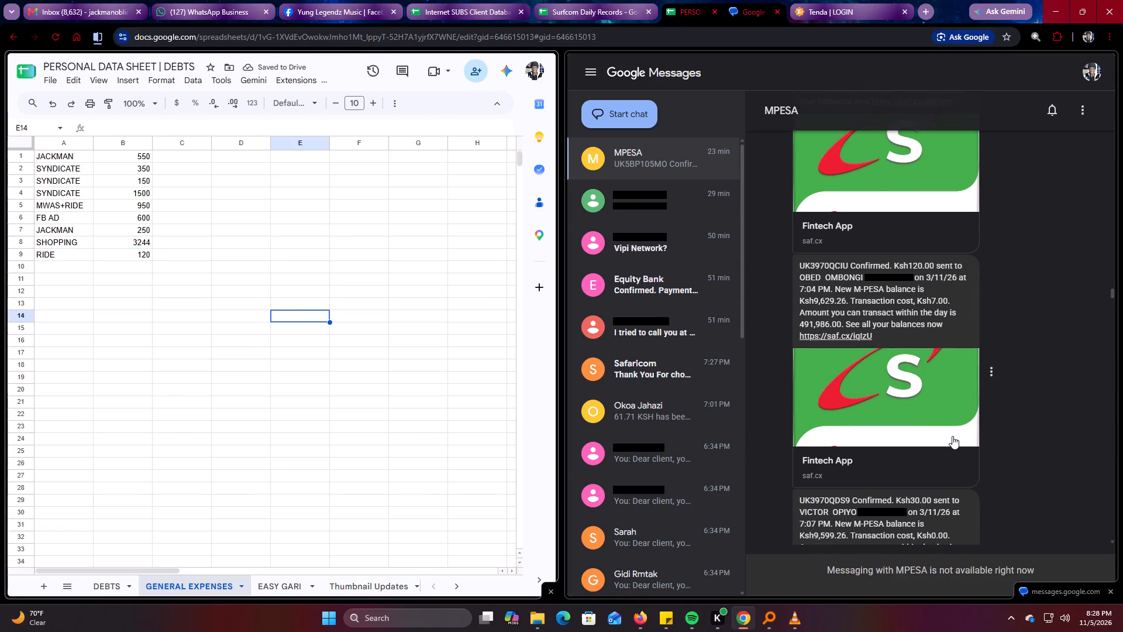
scroll(951, 410, down, 4)
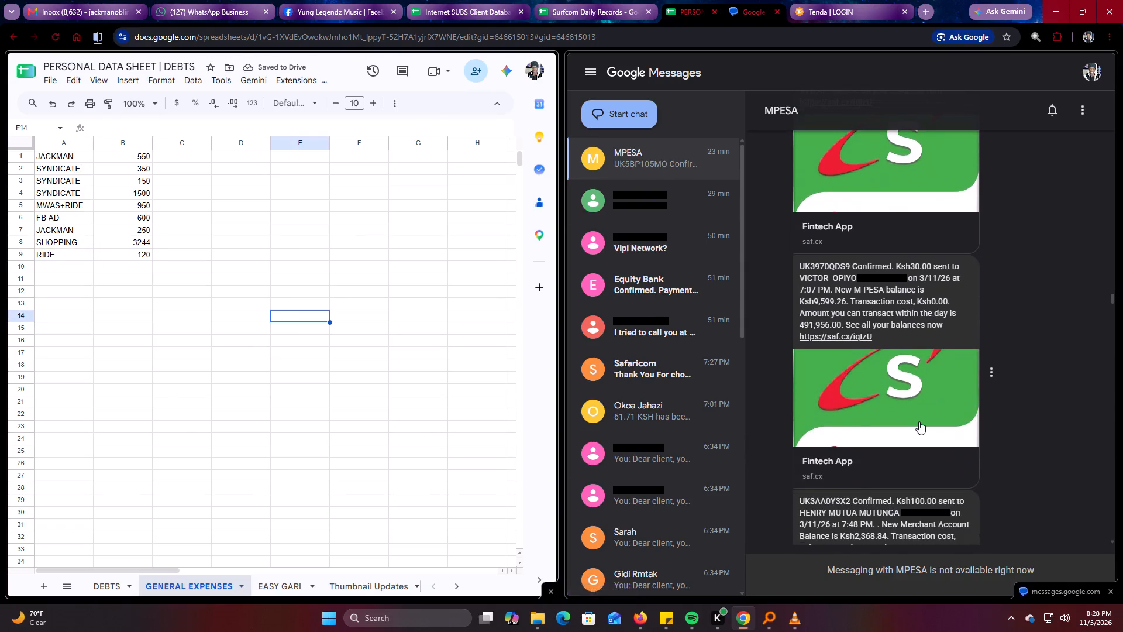
click(130, 268)
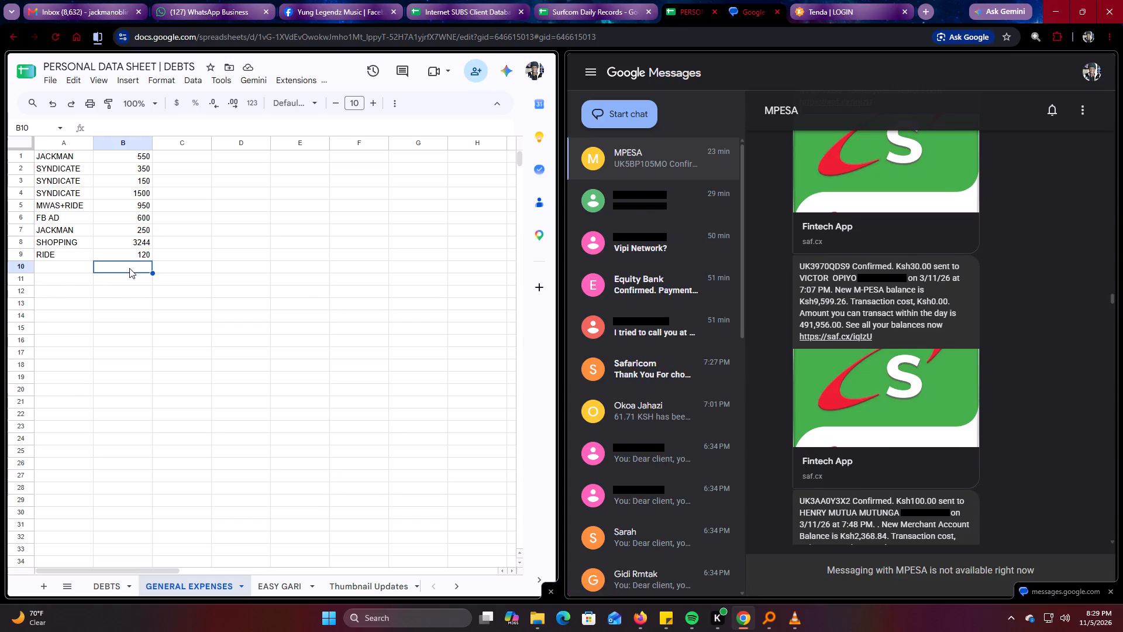
text(30)
click(282, 239)
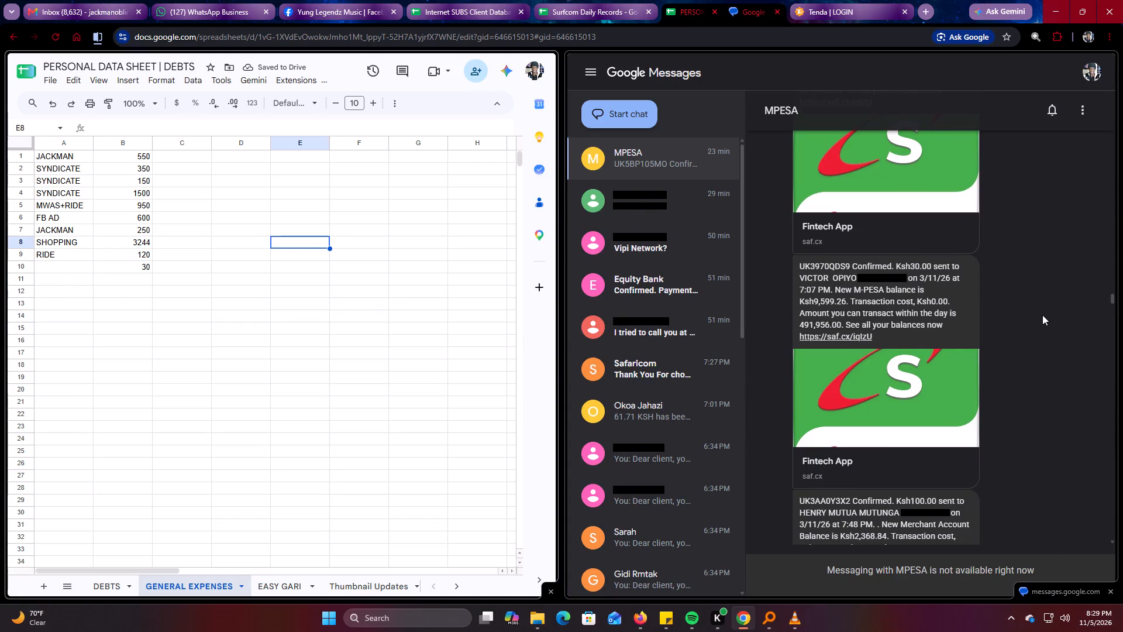
Record the 7:48 PM M-PESA payment as 100 in cell B11, leaving its description blank.
click(133, 273)
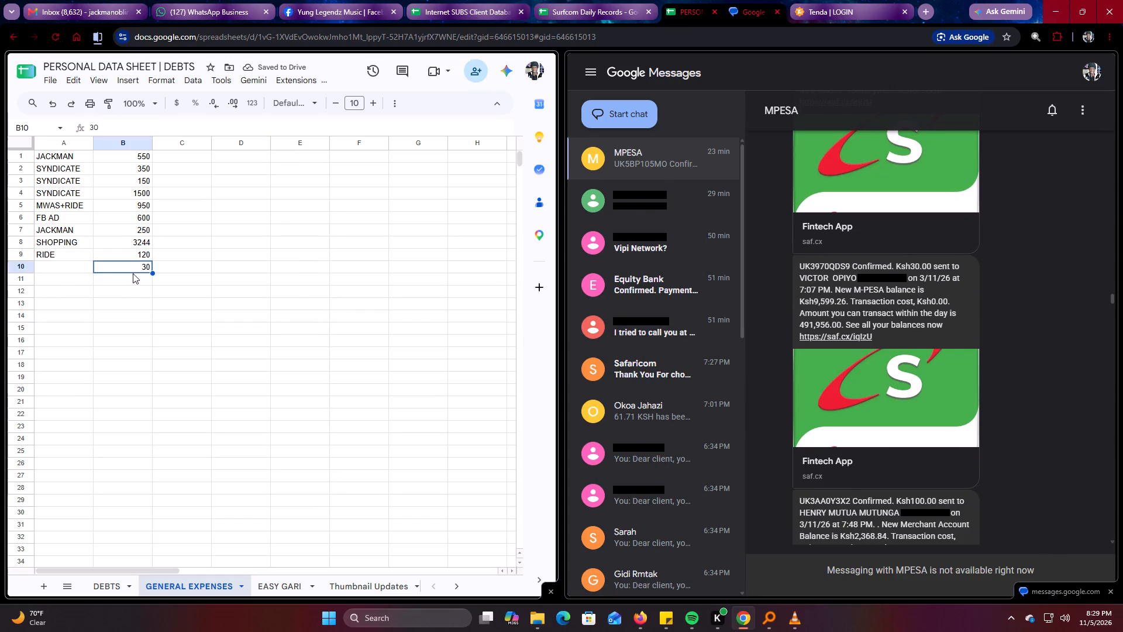
click(131, 278)
text(100)
click(387, 296)
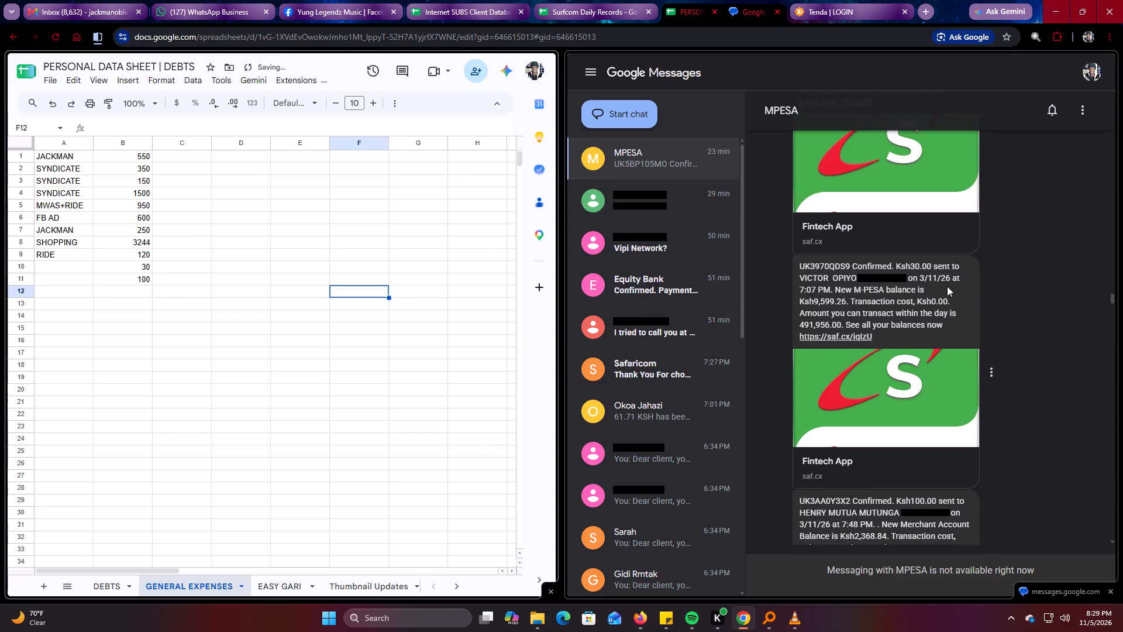
Record the 4/11/26 9:04 AM M-PESA payment as 40 in cell B12, leaving its description blank.
scroll(973, 276, down, 3)
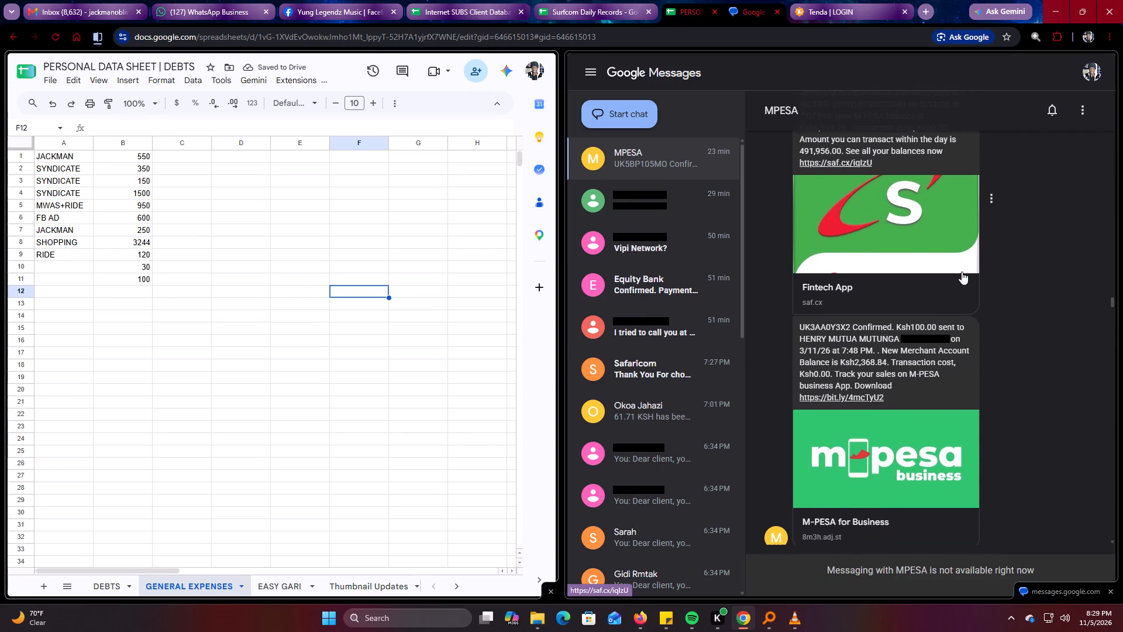
scroll(961, 272, down, 3)
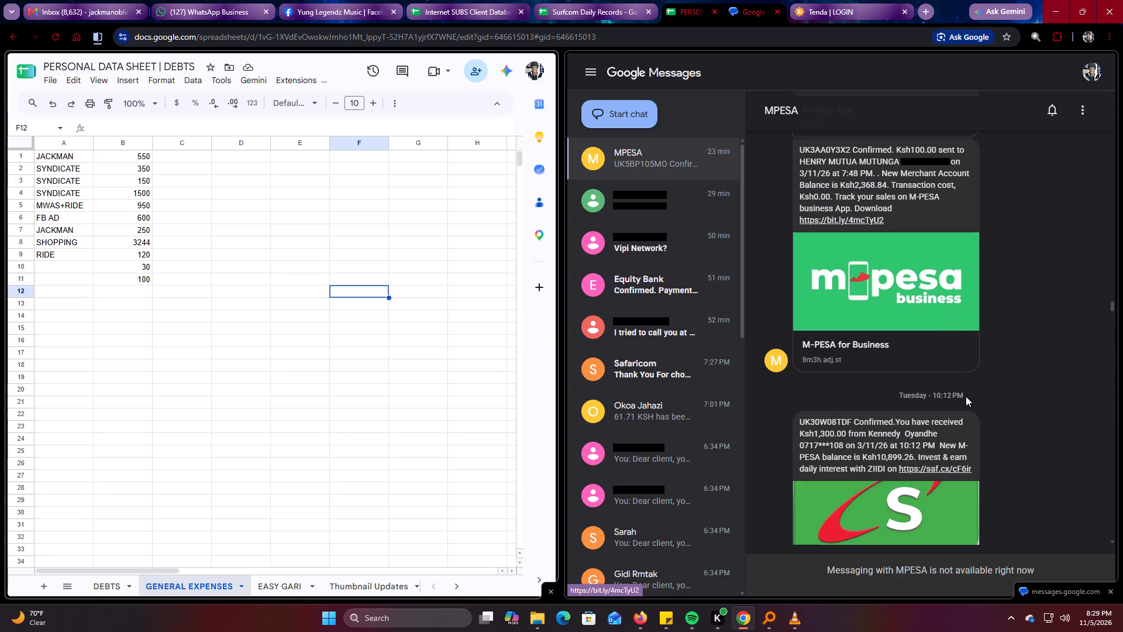
scroll(963, 383, down, 3)
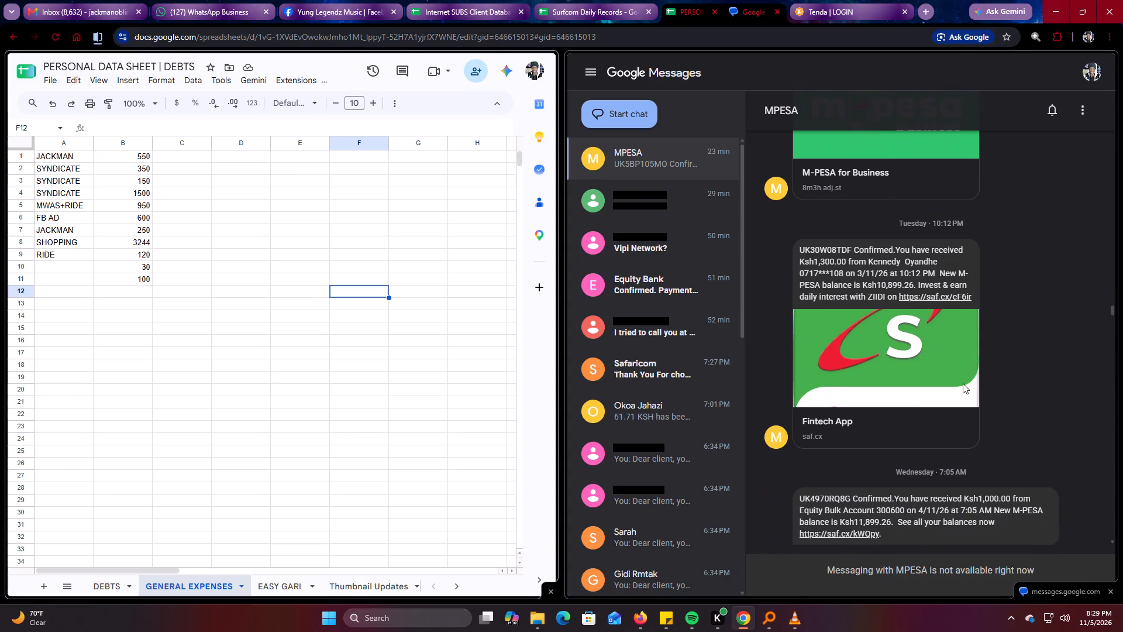
scroll(963, 383, down, 1)
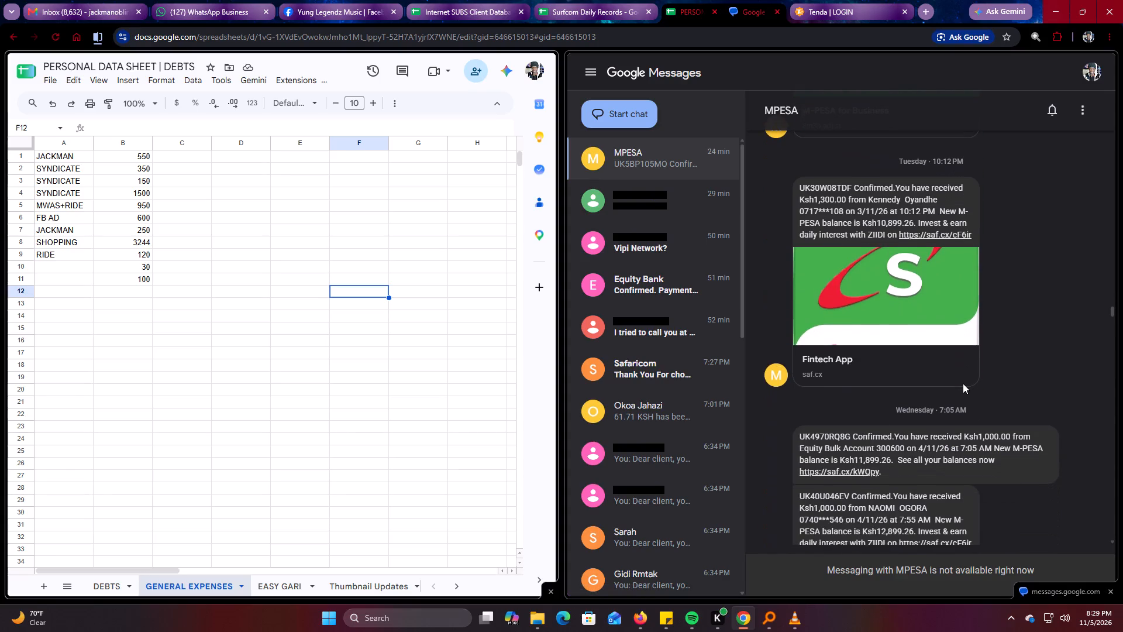
scroll(963, 383, down, 4)
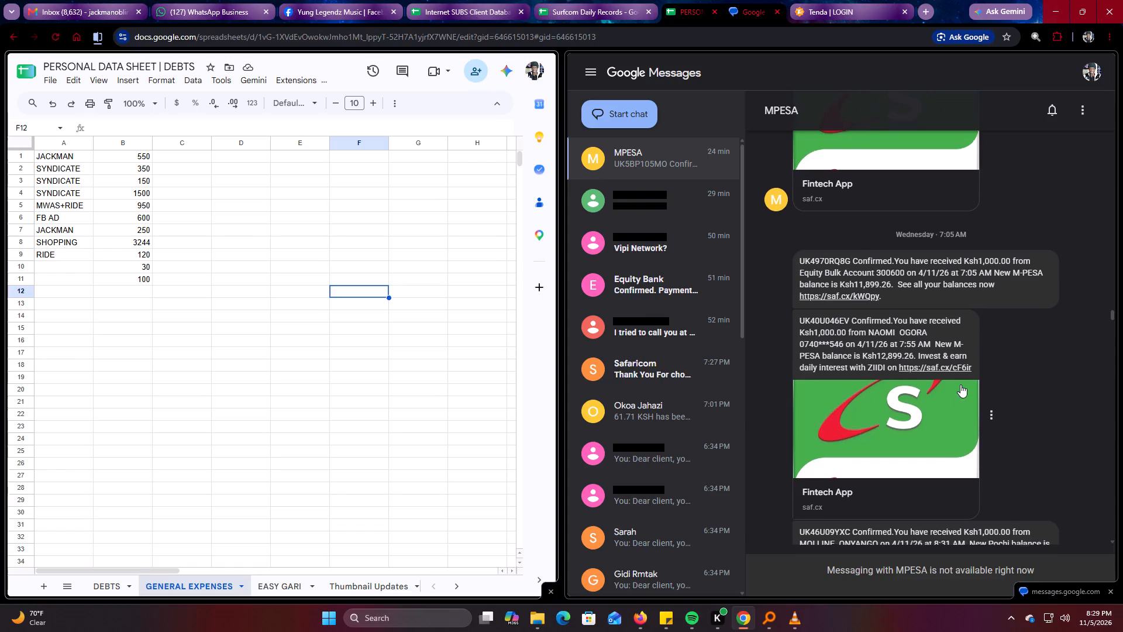
scroll(960, 384, down, 3)
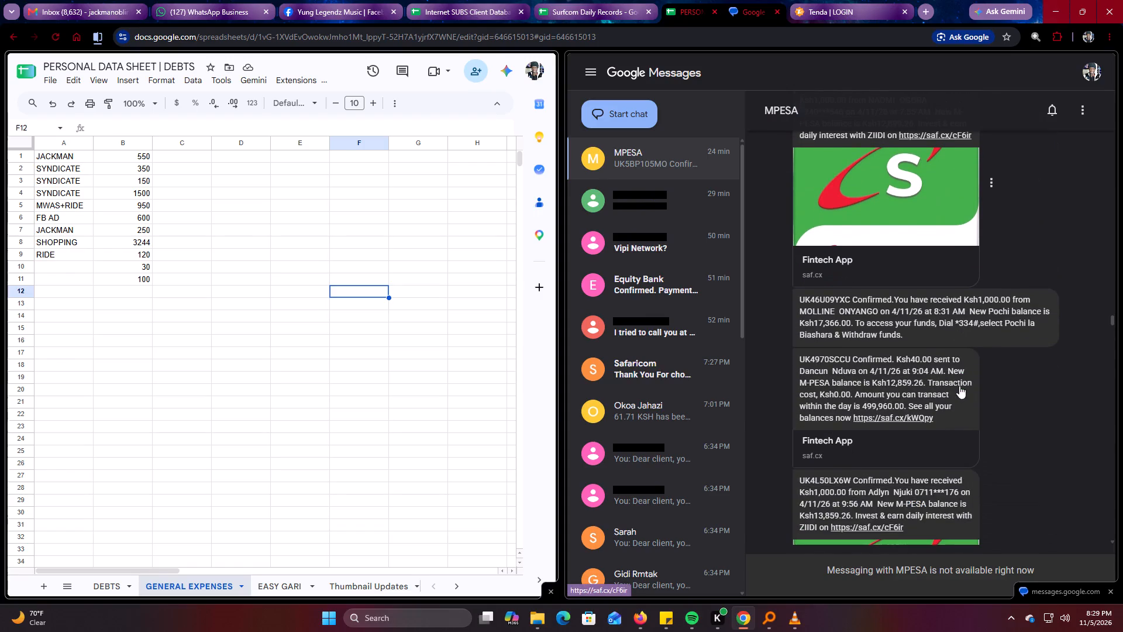
click(138, 294)
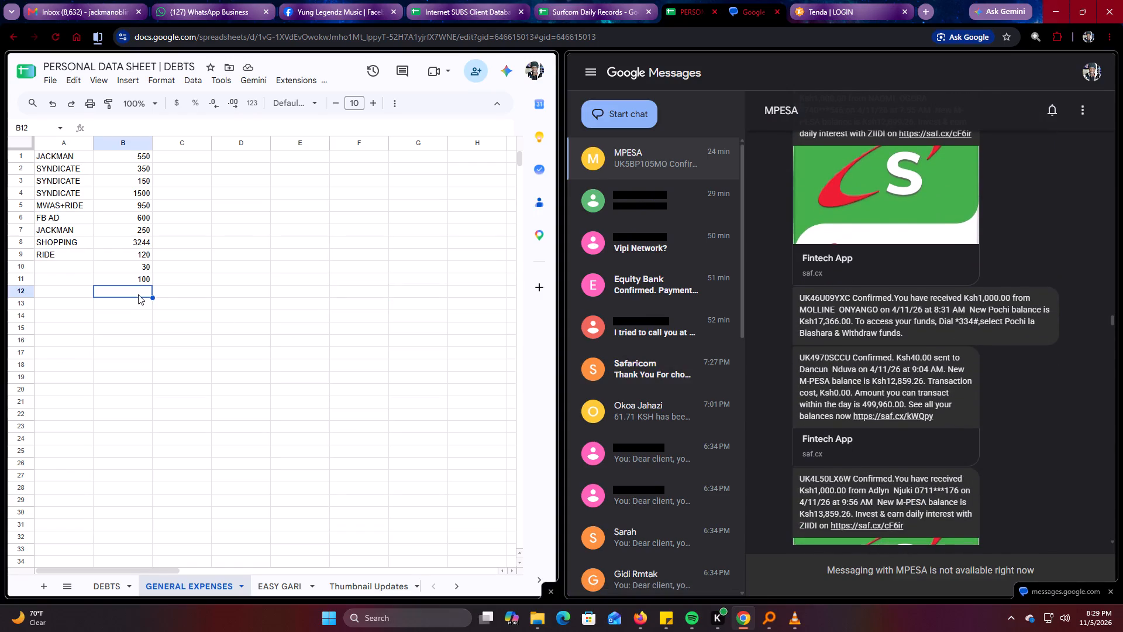
text(40)
click(342, 335)
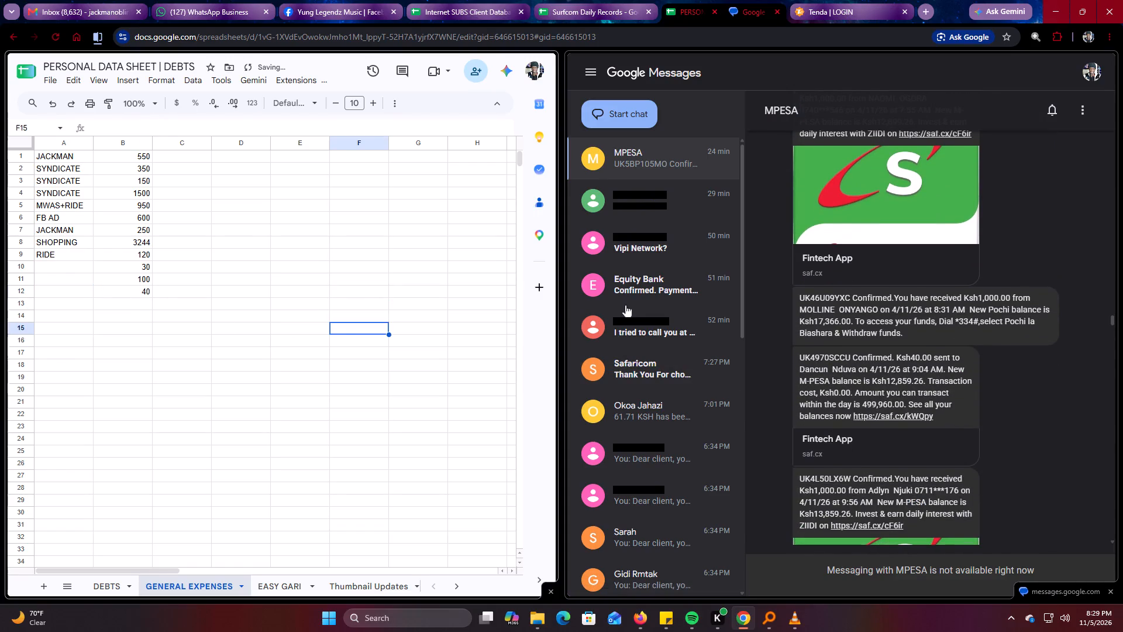
Record the 4/11/26 2:06 PM M-PESA payment in row 13 as GYM with an amount of 160.
scroll(909, 370, down, 3)
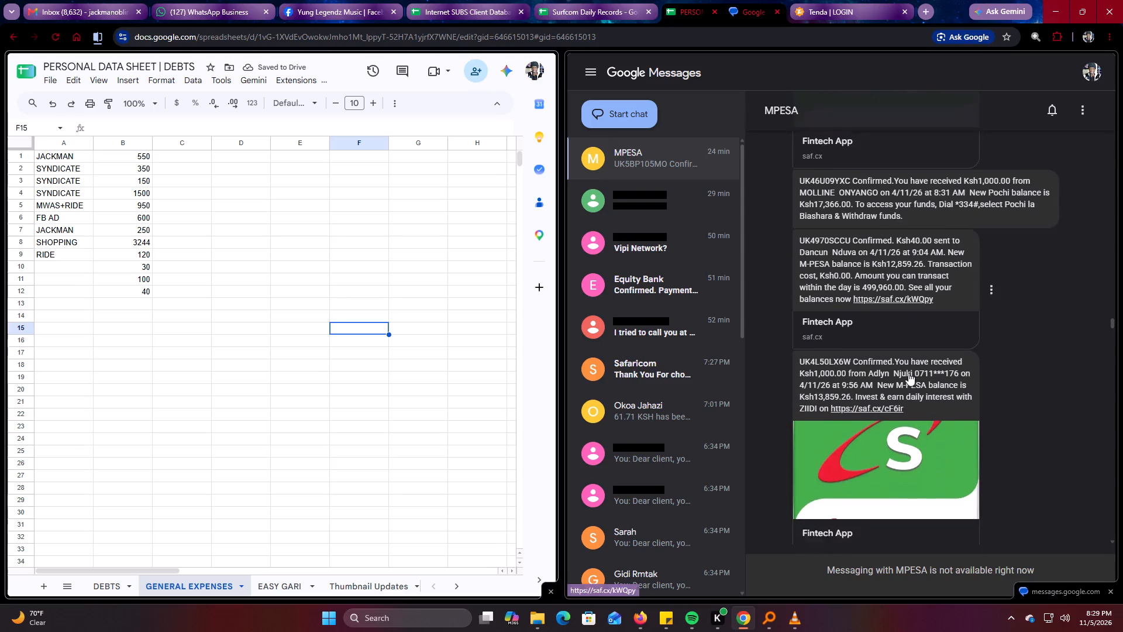
scroll(908, 373, down, 6)
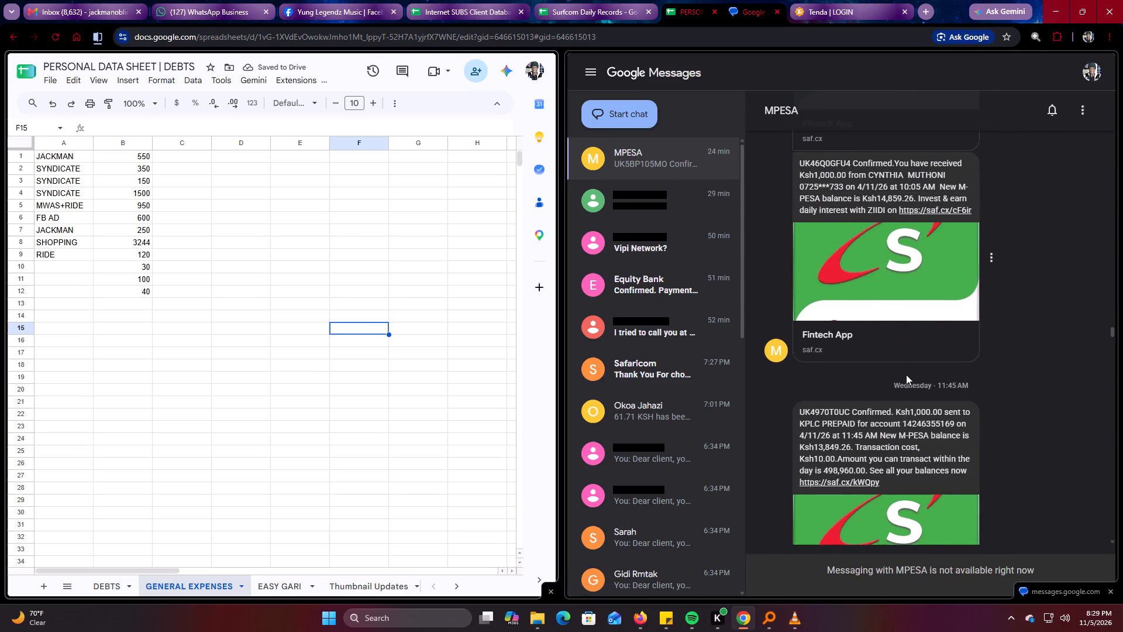
scroll(904, 375, down, 3)
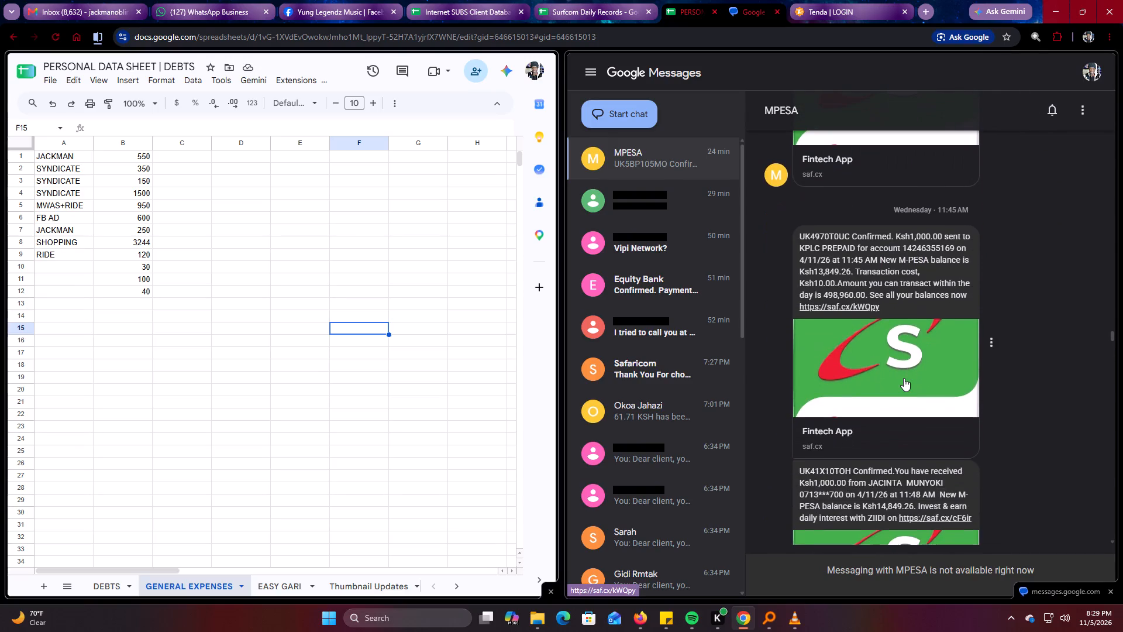
scroll(902, 378, down, 5)
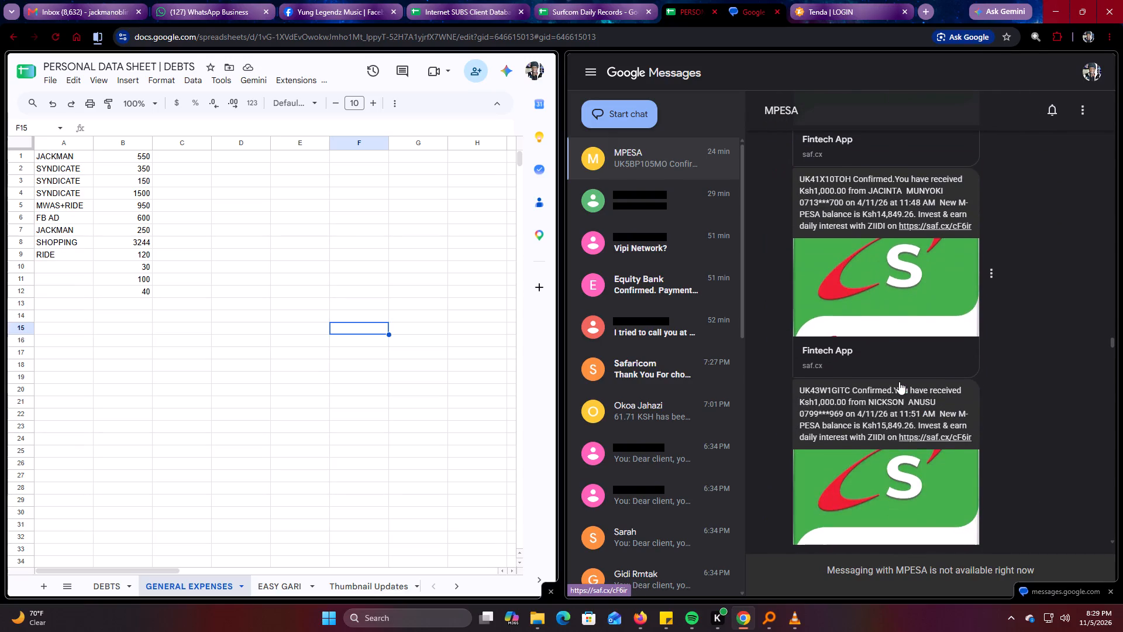
scroll(941, 393, down, 4)
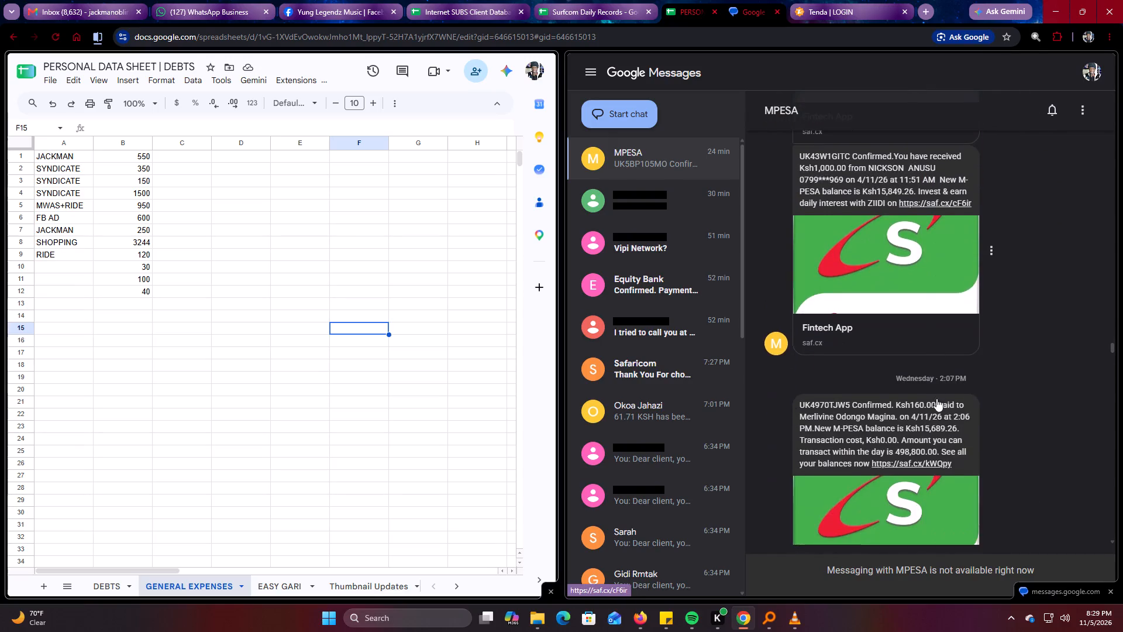
click(135, 308)
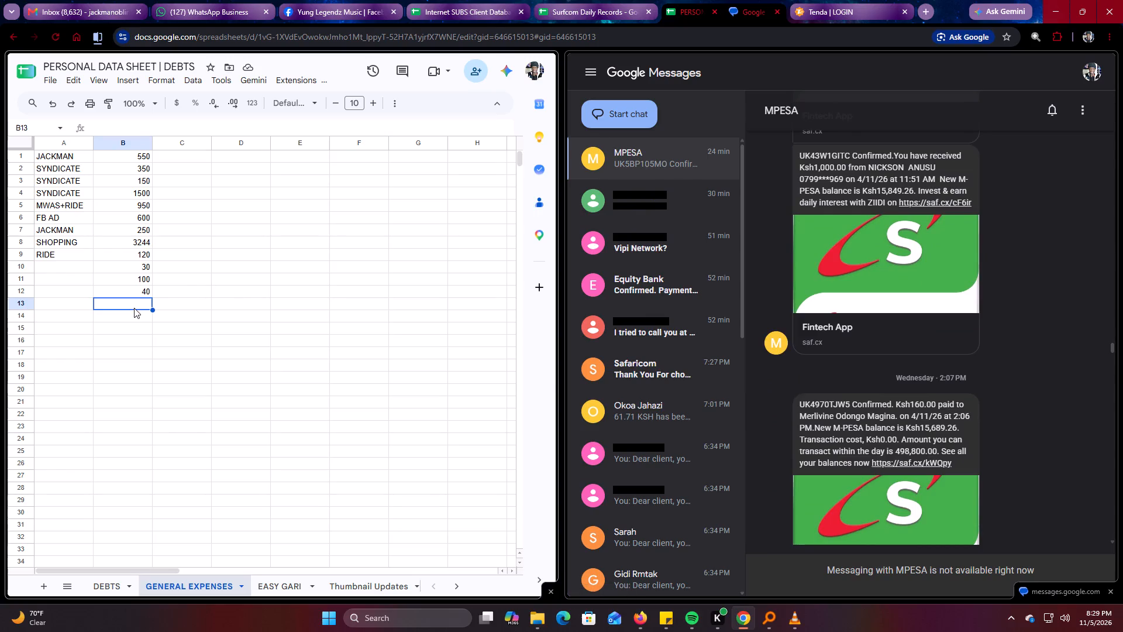
text(160)
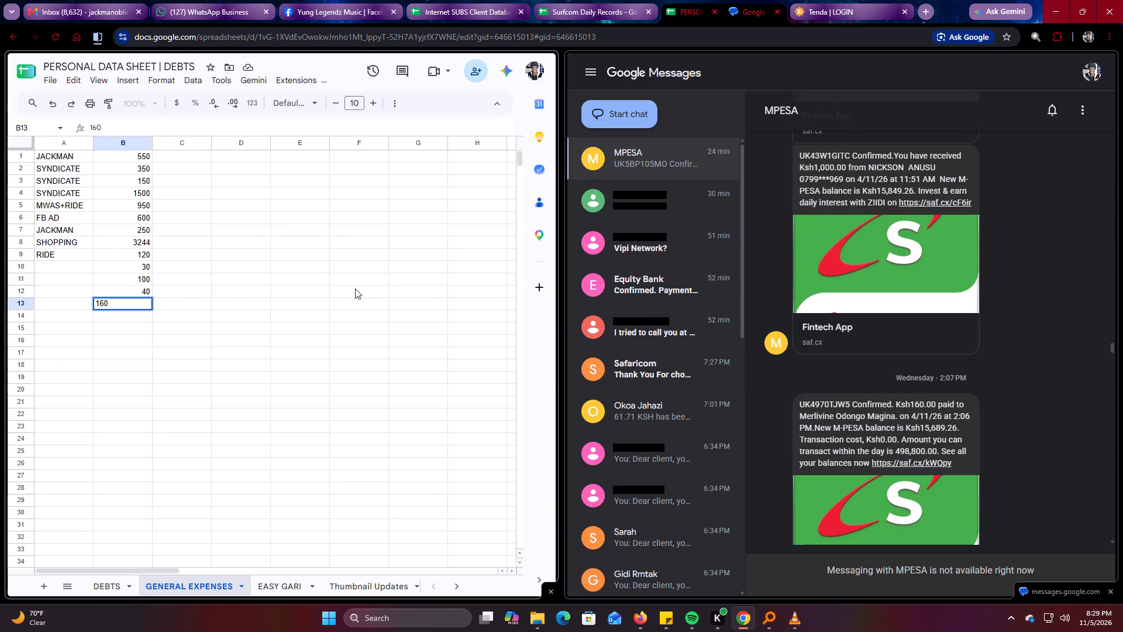
click(355, 287)
click(68, 311)
click(73, 303)
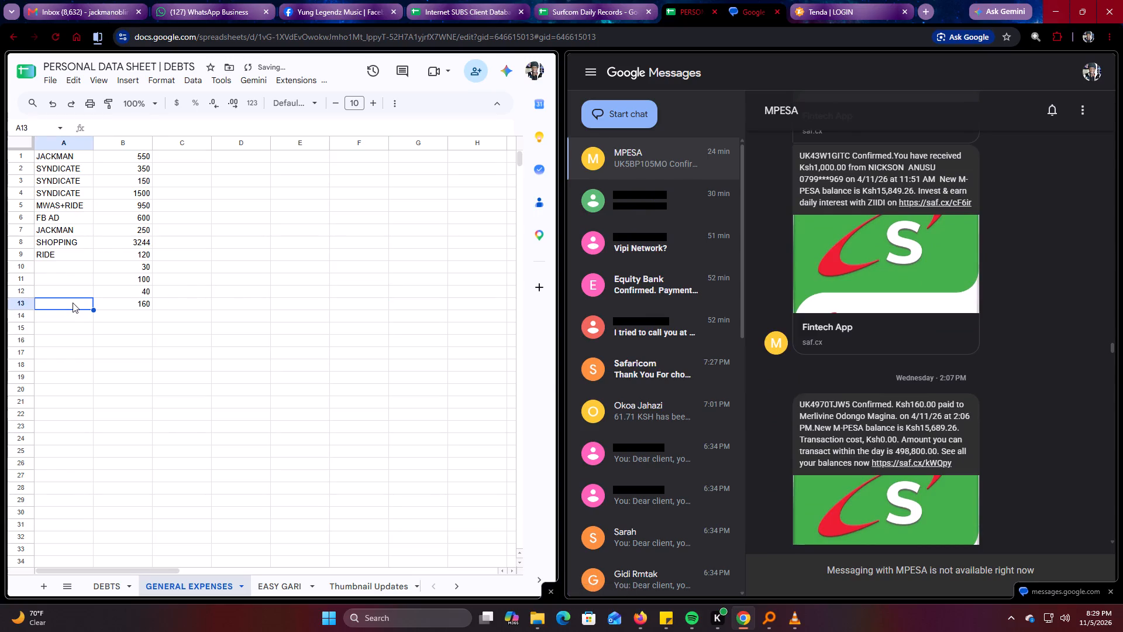
text(GYN)
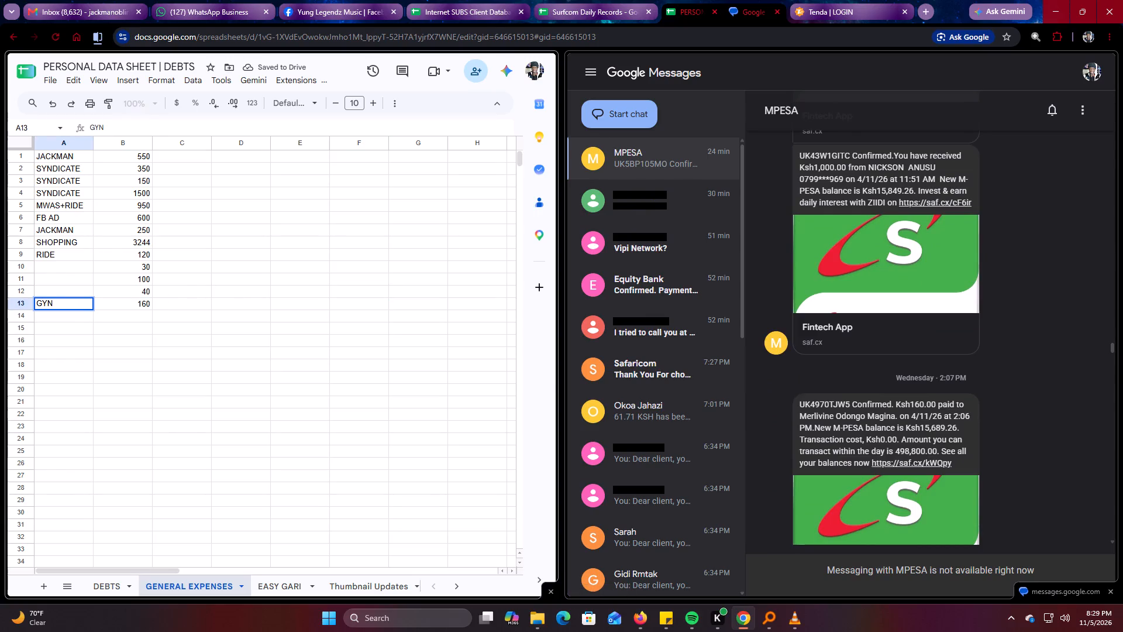
key(BackSpace)
key(m)
key(Return)
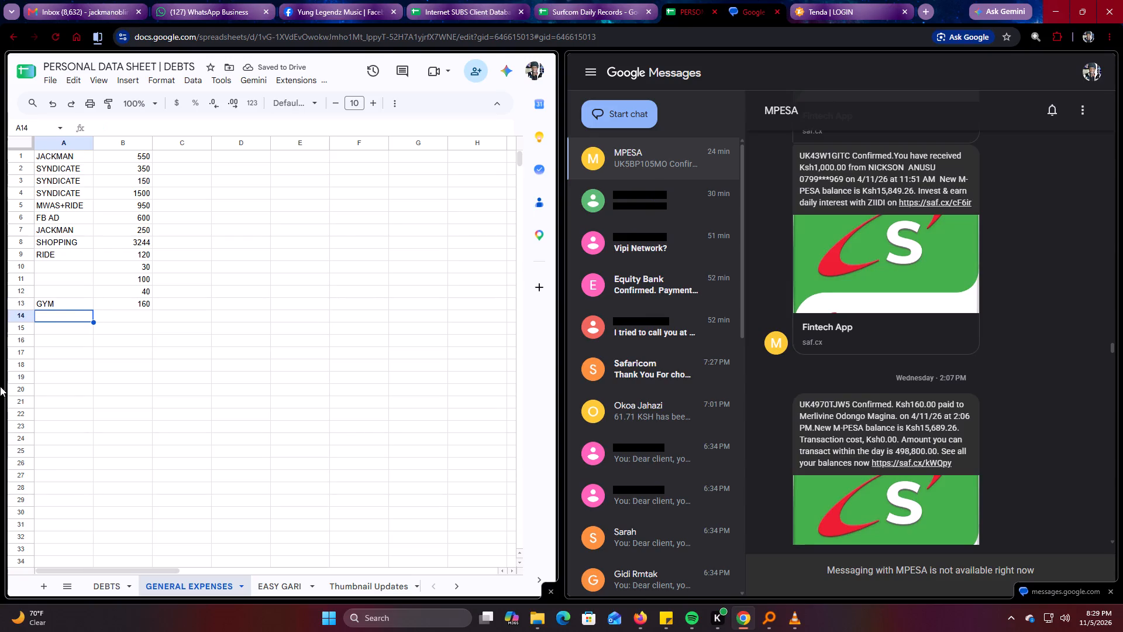
Record the 2:13 PM M-PESA payment in row 14 as EGGS with an amount of 85.
scroll(944, 281, down, 4)
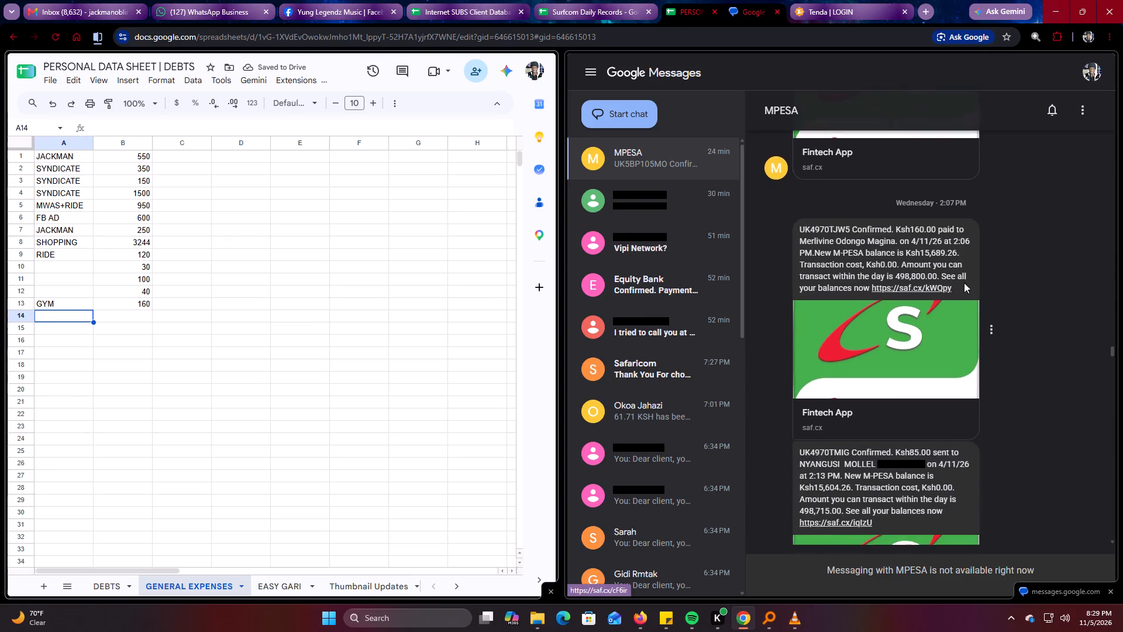
scroll(964, 283, down, 1)
click(144, 331)
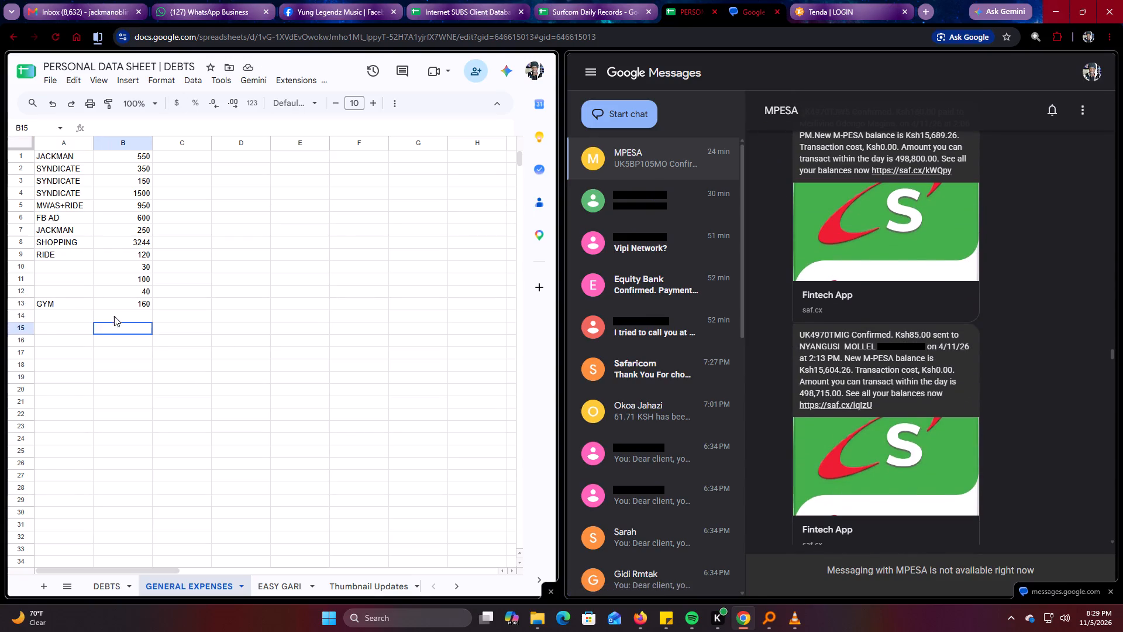
click(113, 315)
text(85)
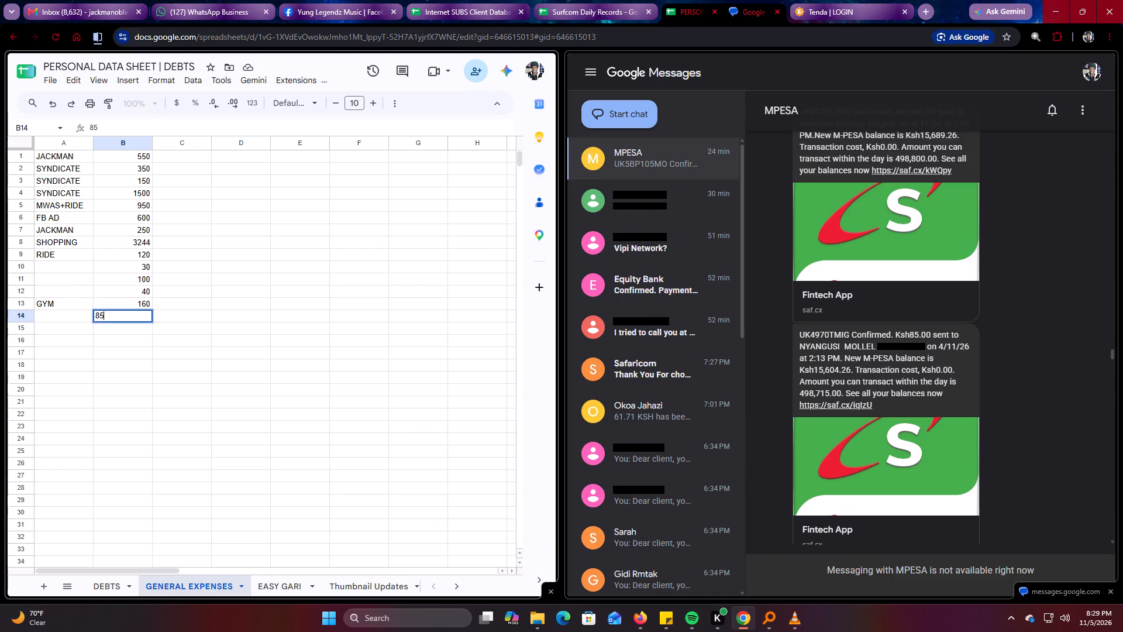
key(Left)
text(EGGS)
key(Return)
Look through the M-PESA messages following the 2:13 PM payment on 4/11/26 for the next outgoing payment.
scroll(1102, 216, down, 3)
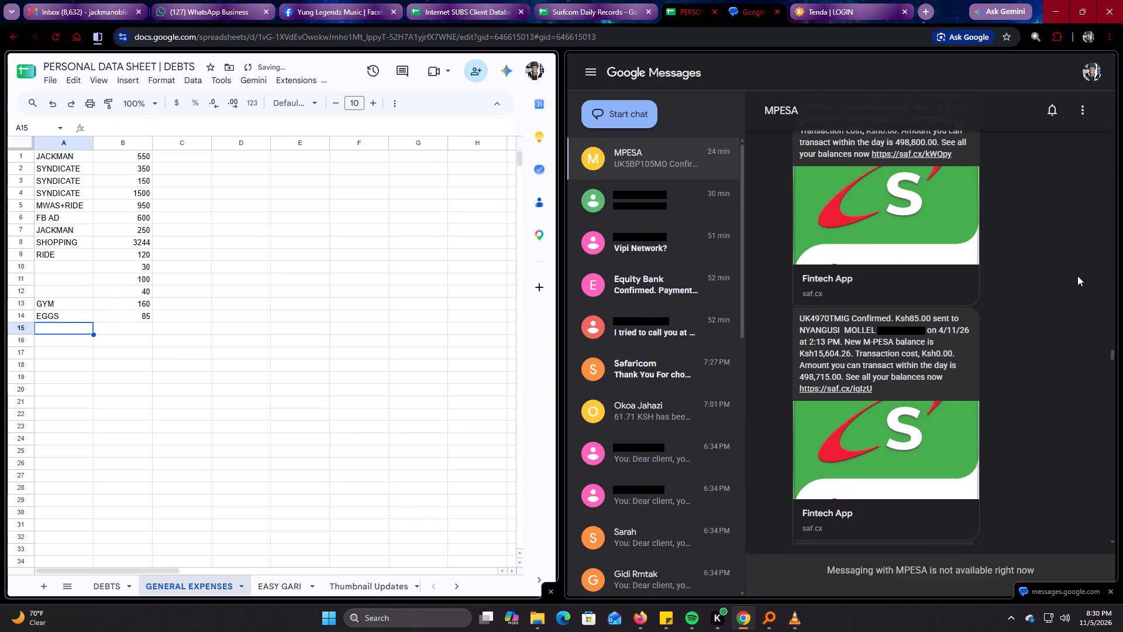
scroll(1009, 265, down, 2)
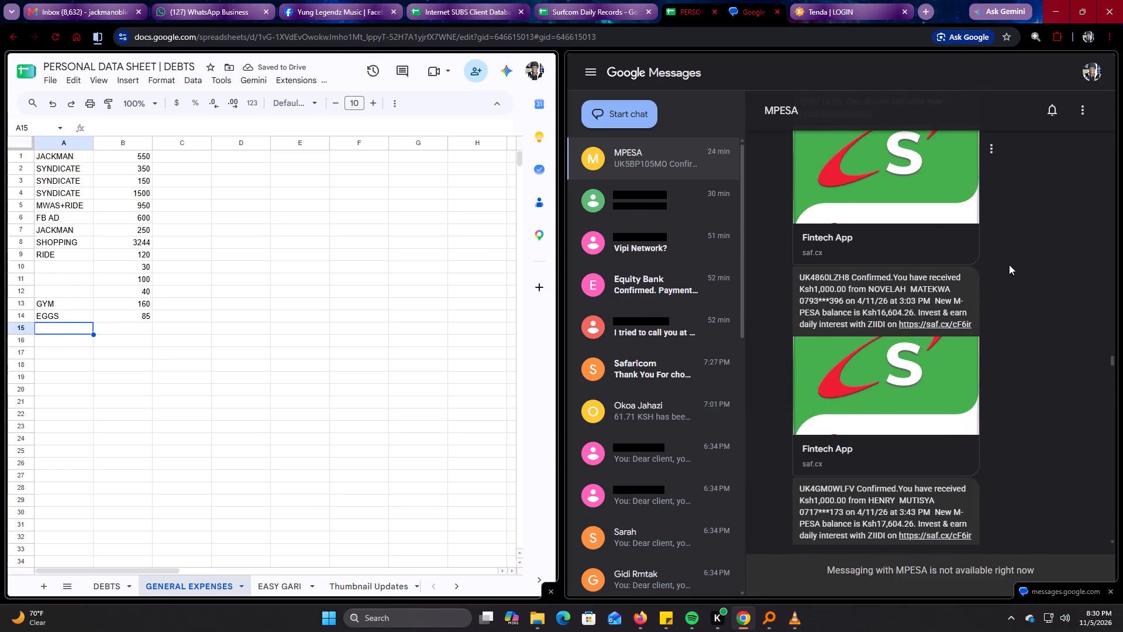
scroll(973, 270, down, 2)
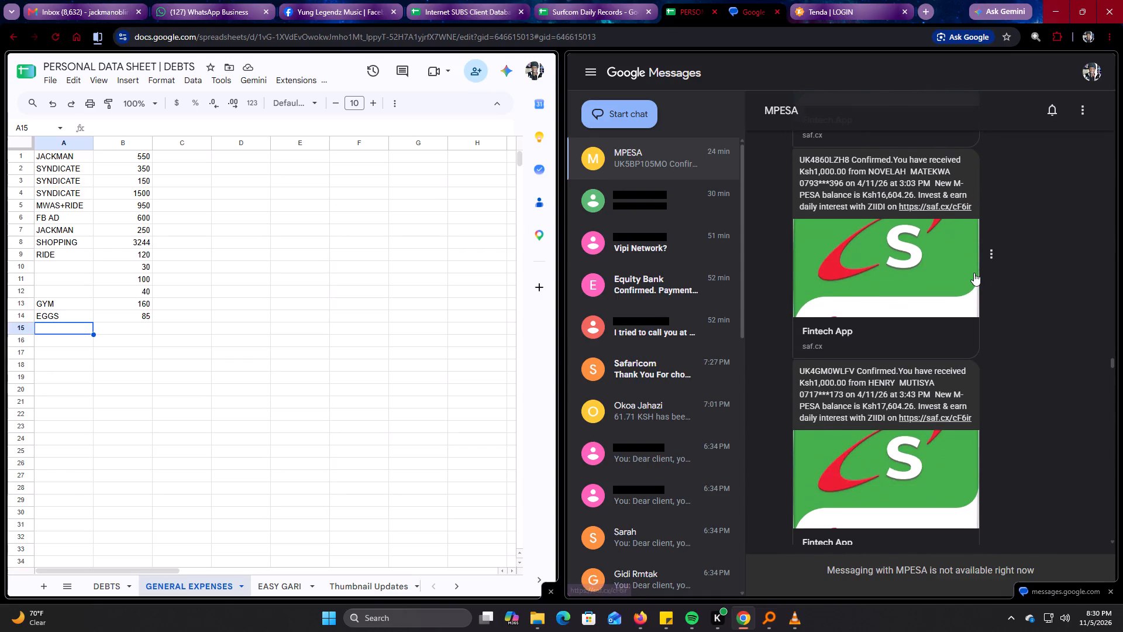
scroll(972, 272, down, 1)
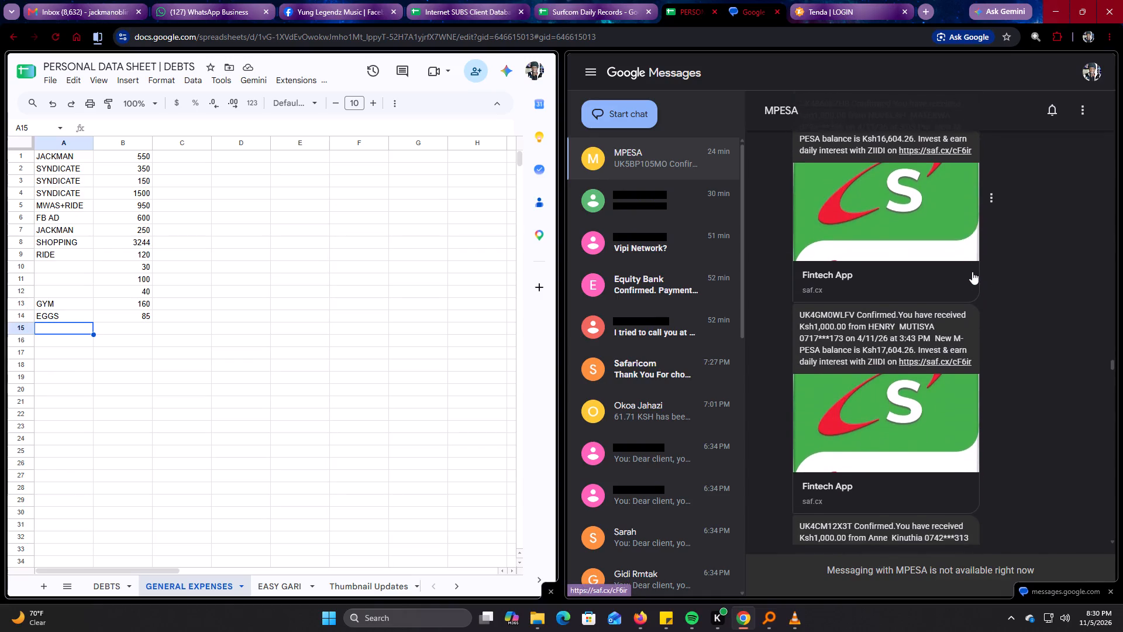
scroll(972, 272, down, 2)
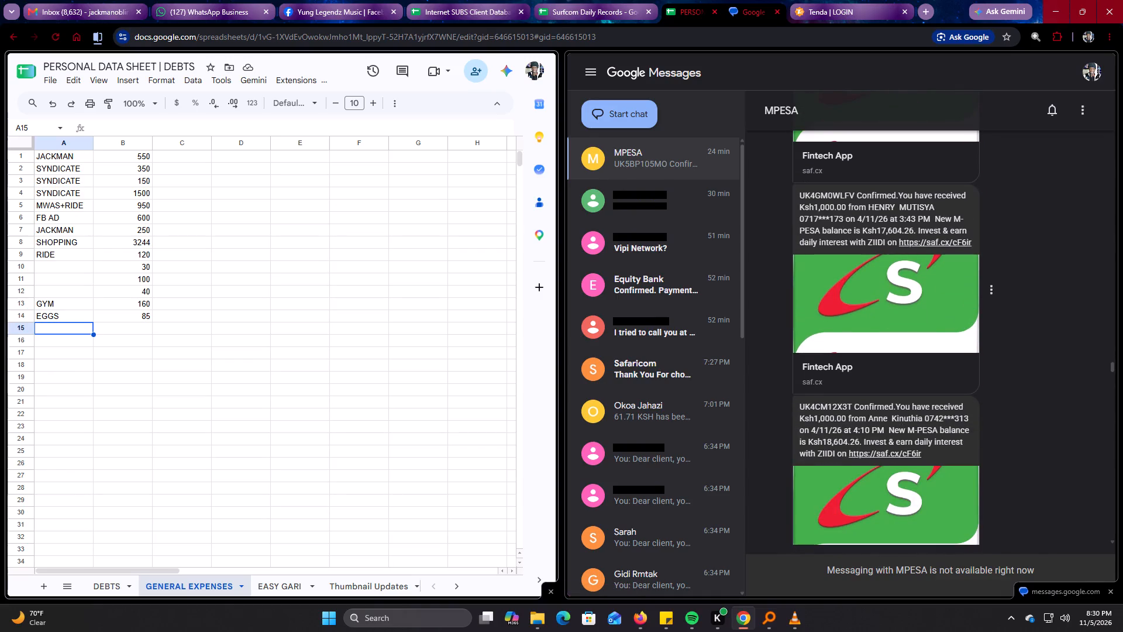
scroll(960, 240, down, 2)
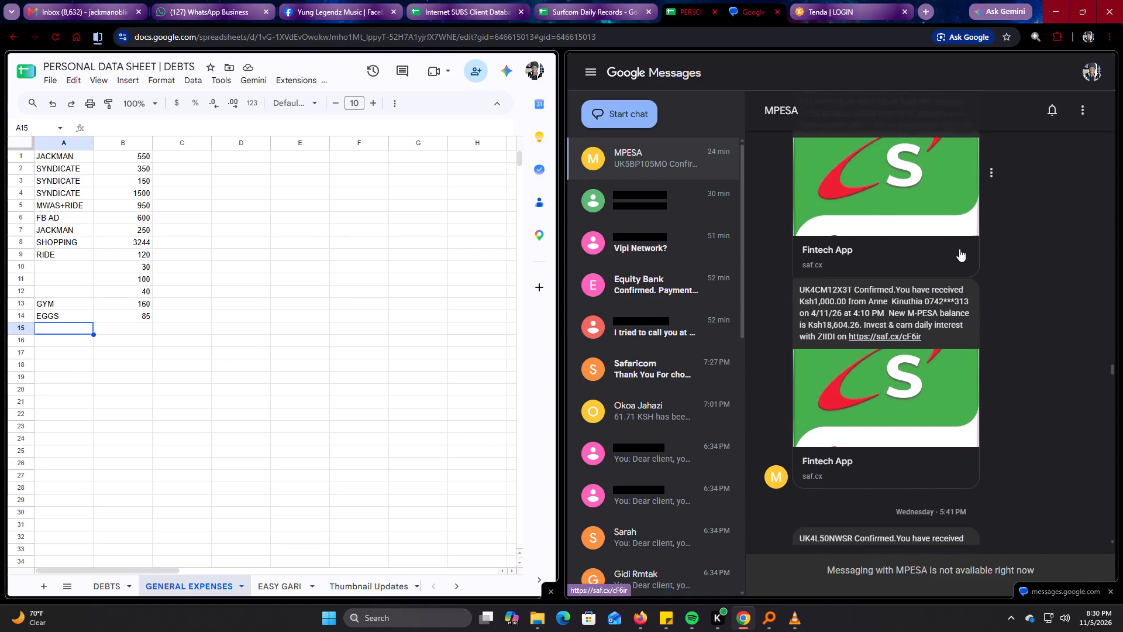
scroll(959, 249, down, 3)
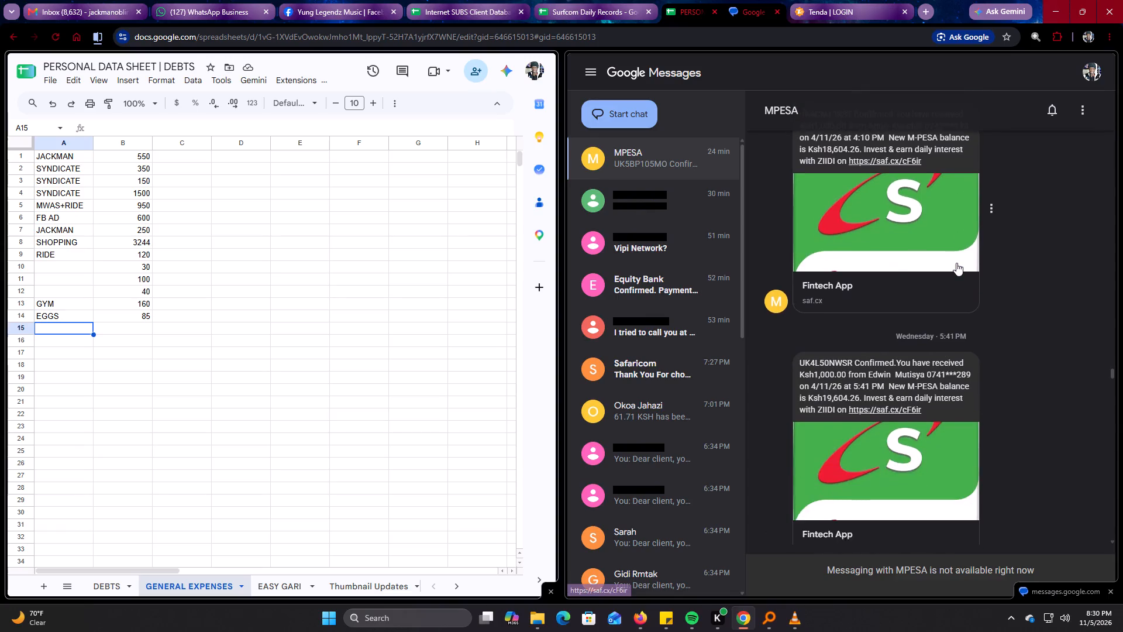
scroll(956, 263, down, 3)
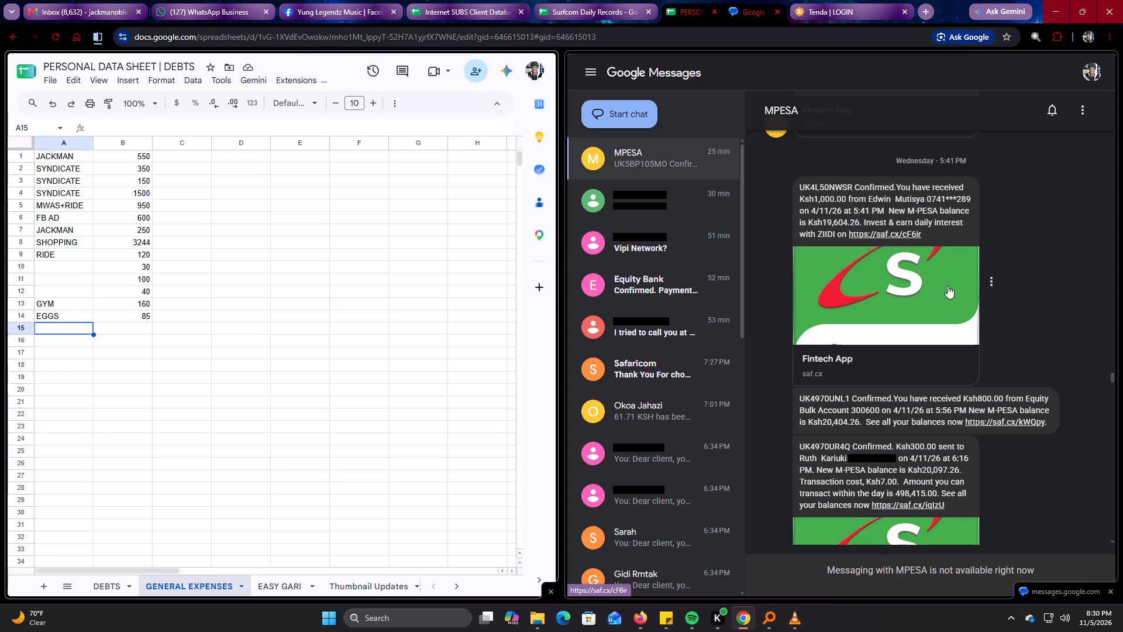
scroll(950, 318, down, 1)
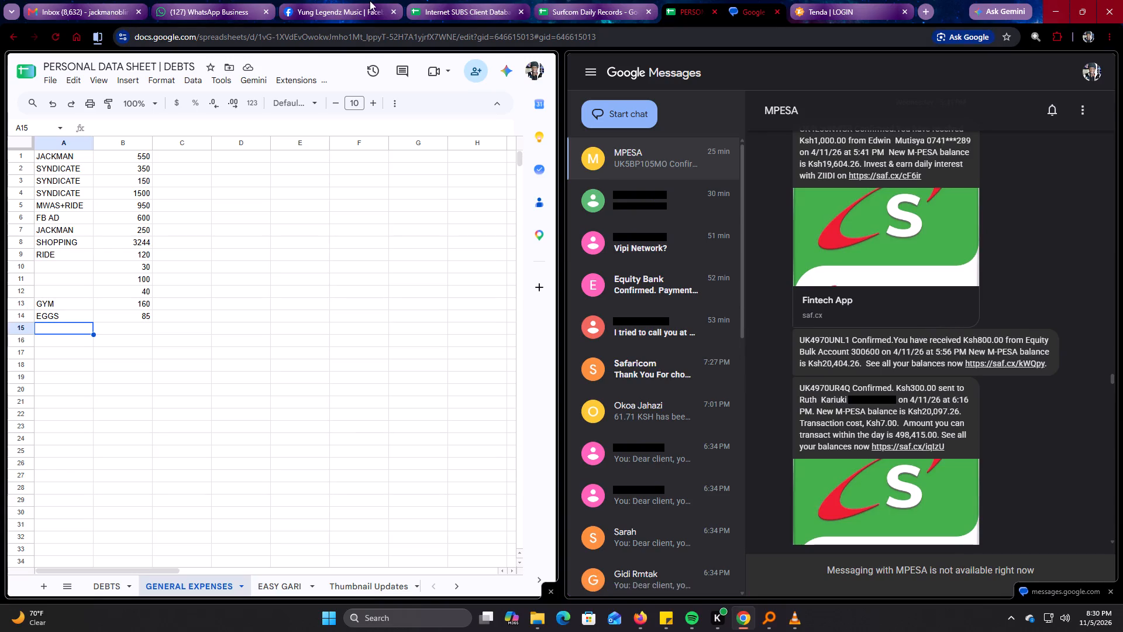
Check the Mwas Labor expense in the NOV 26 sheet of Internet SUBS Client Database, and return to the personal data sheet.
click(622, 9)
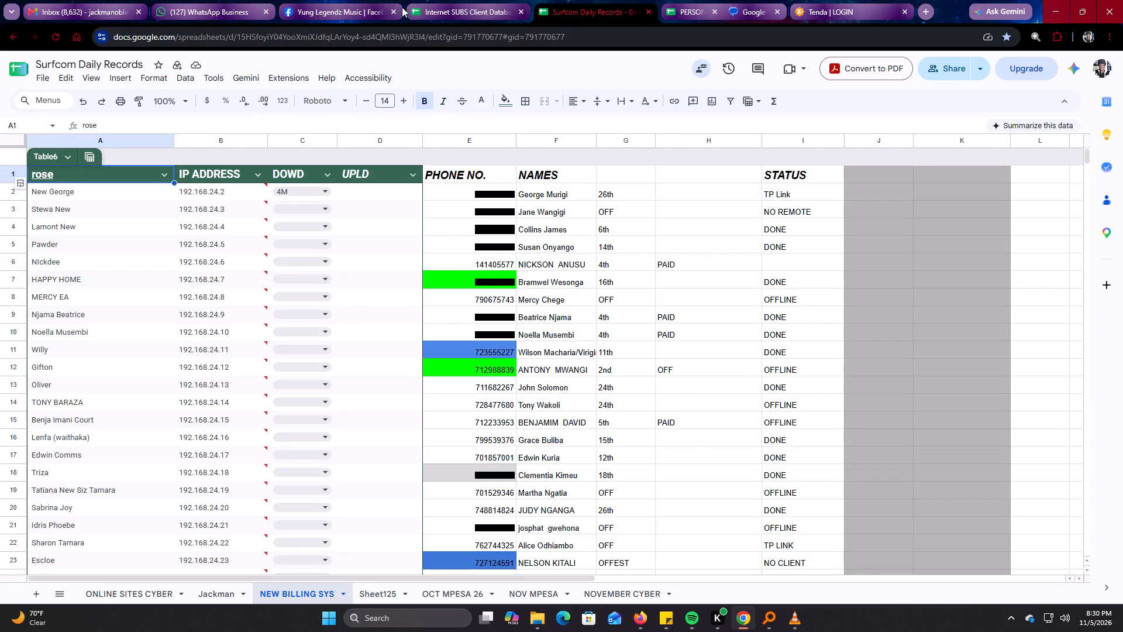
click(428, 7)
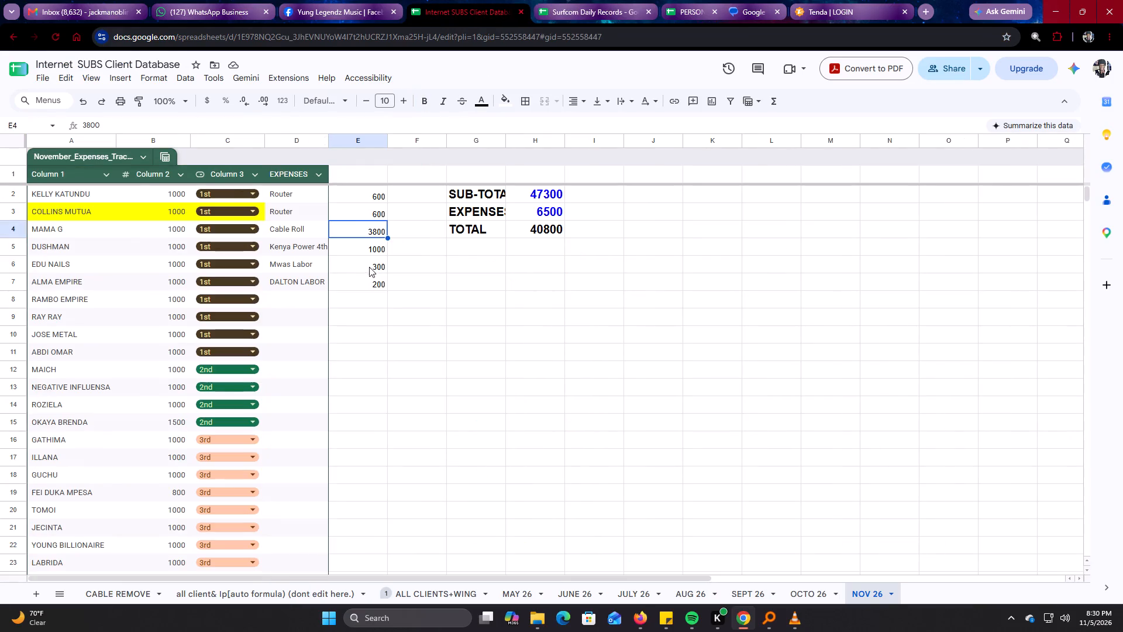
click(369, 266)
click(707, 0)
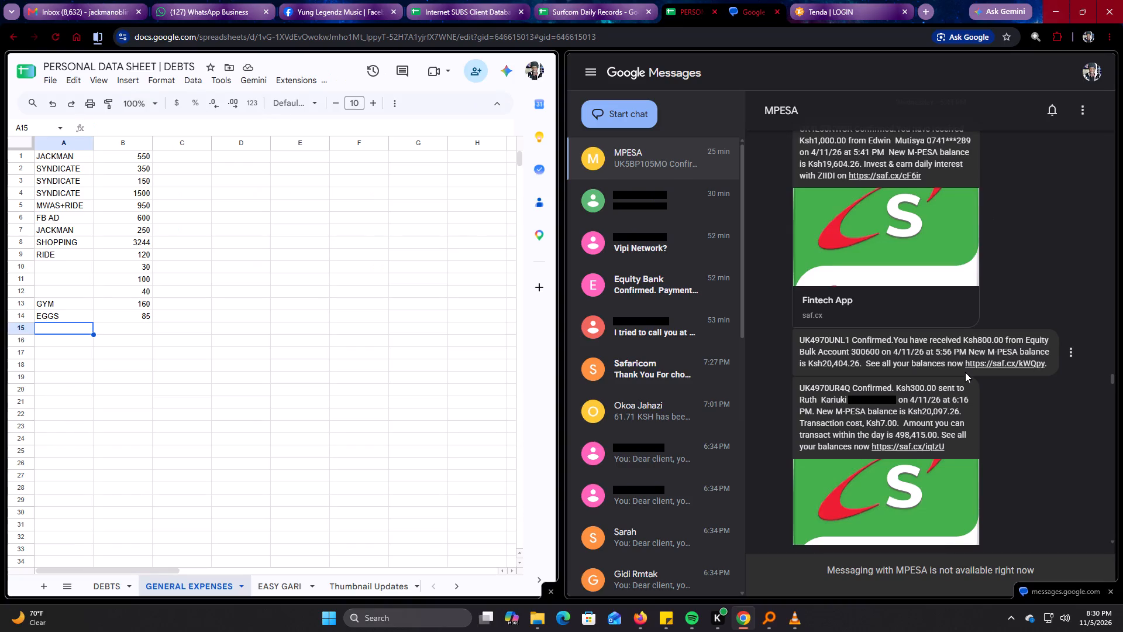
Look through the M-PESA messages following the 6:16 PM payment on 4/11/26 for further outgoing payments.
scroll(960, 313, down, 3)
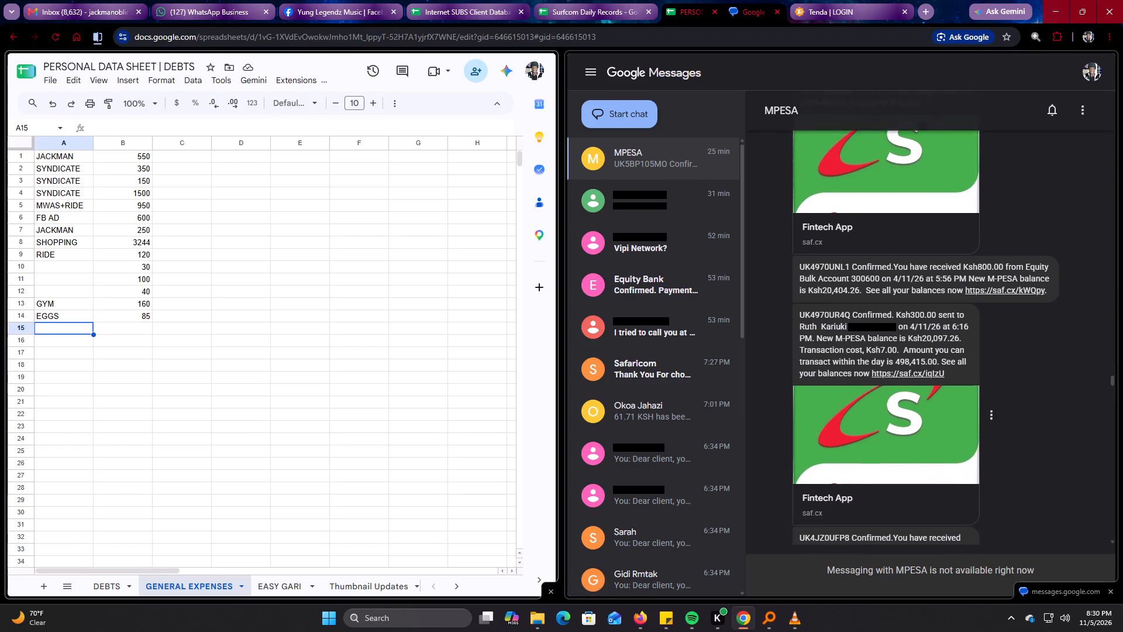
scroll(957, 310, down, 4)
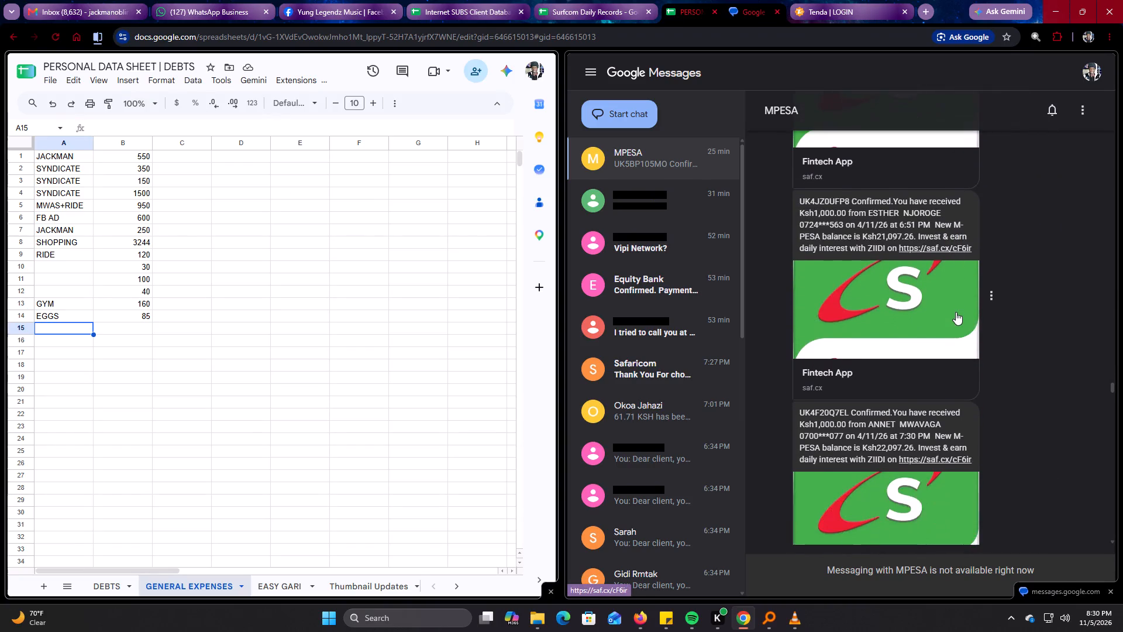
scroll(955, 310, down, 7)
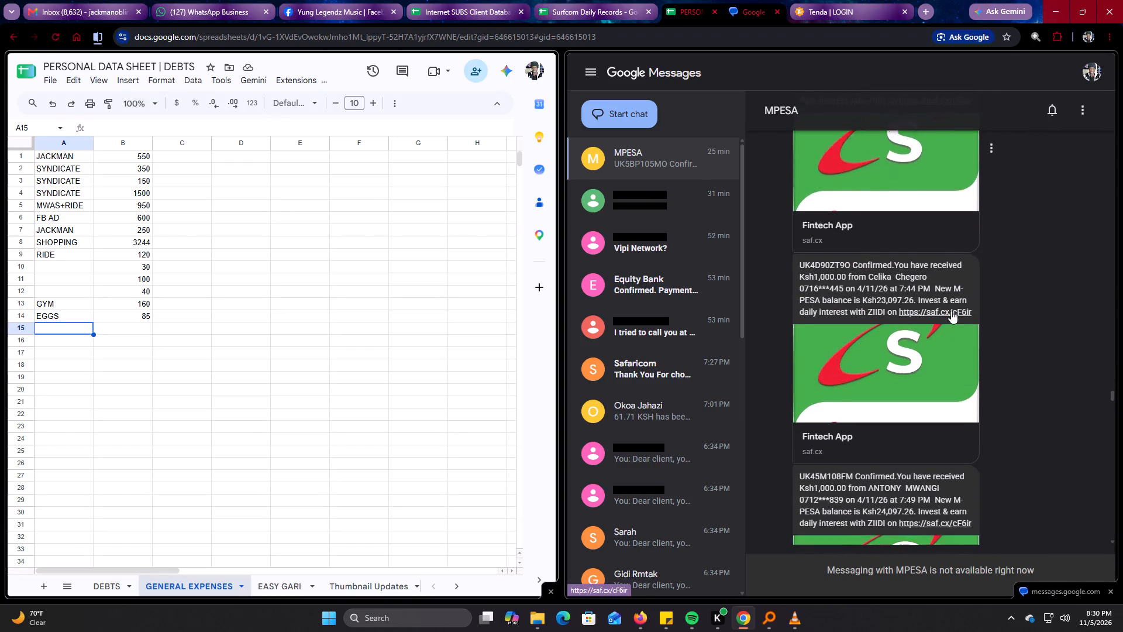
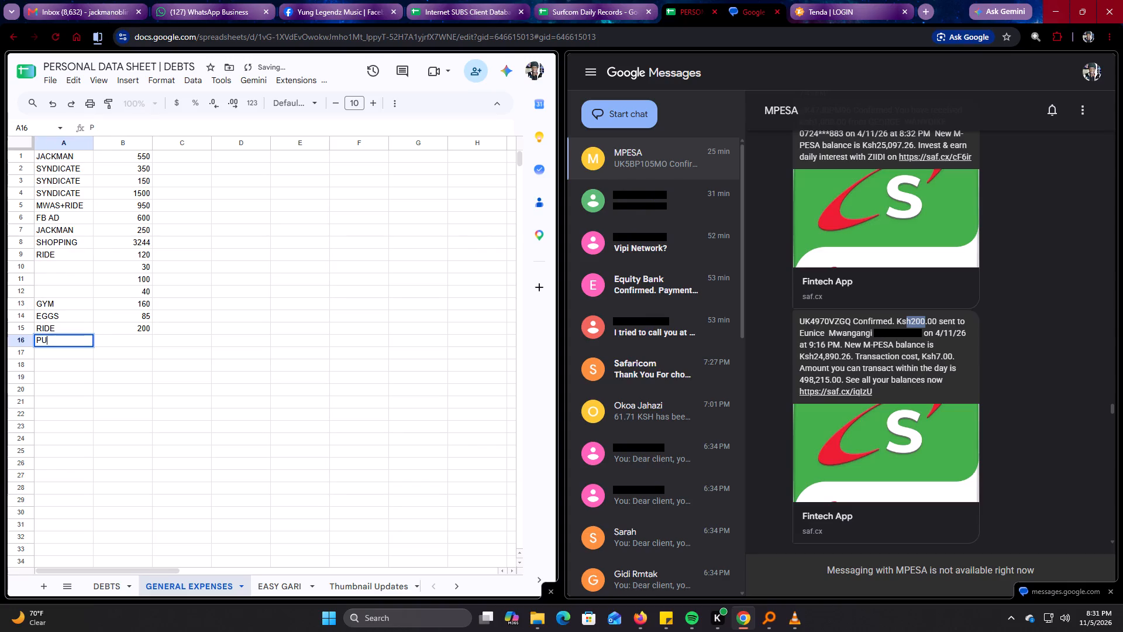
Record the 9:41 PM M-PESA payment on 4/11/26 in row 16 as PUTHEE with an amount of 1500.
text(THEE)
click(214, 343)
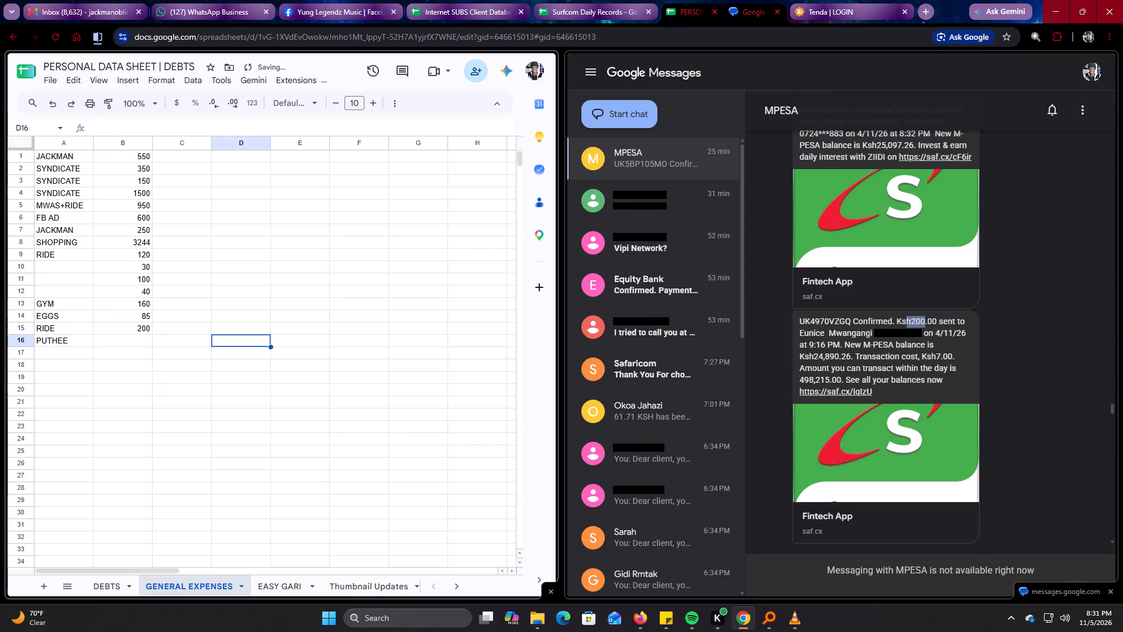
scroll(975, 334, down, 3)
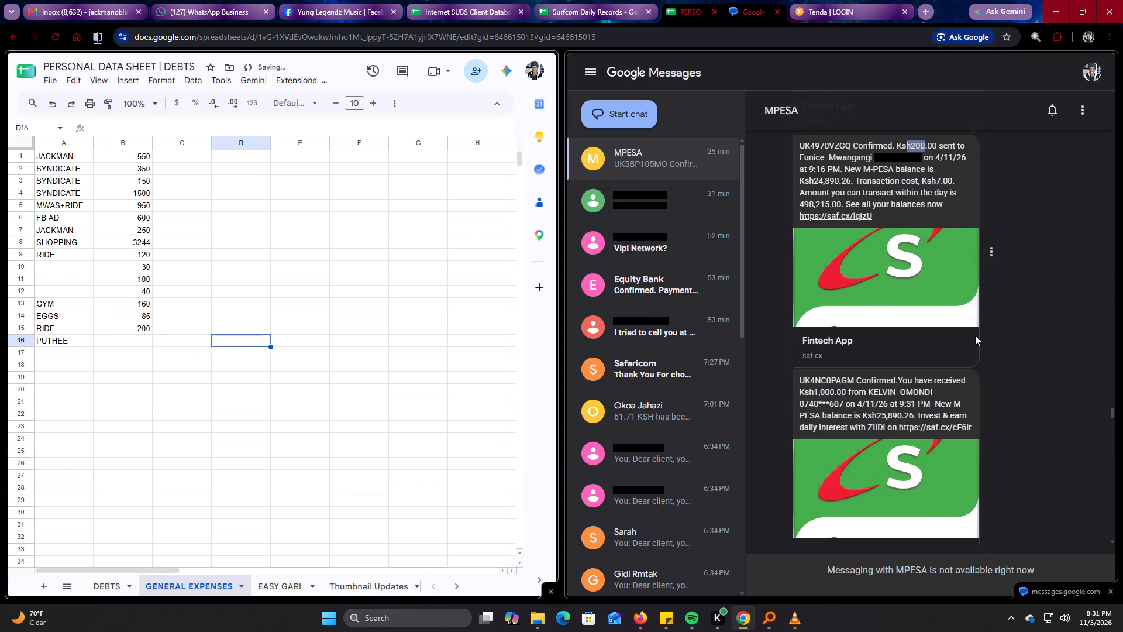
scroll(975, 336, down, 2)
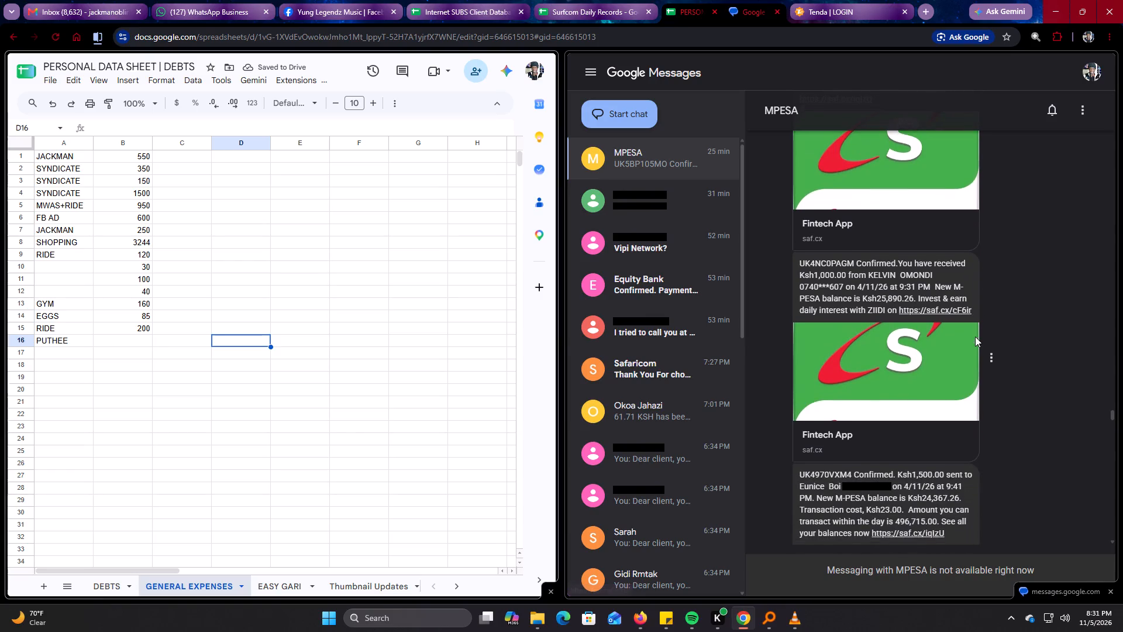
click(122, 342)
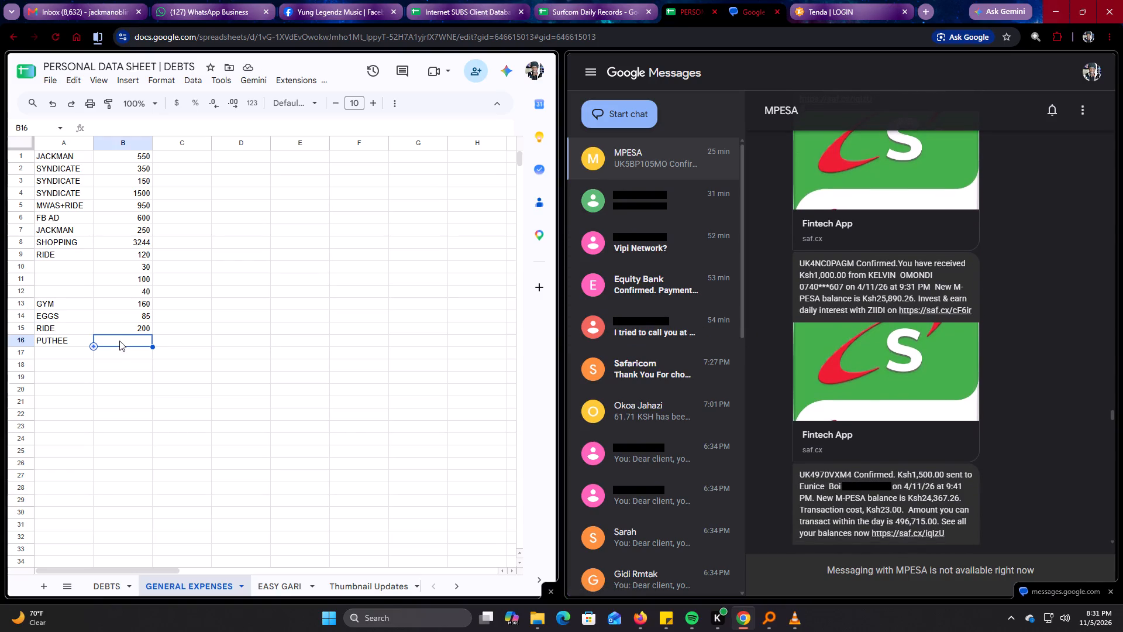
text(1500)
key(Return)
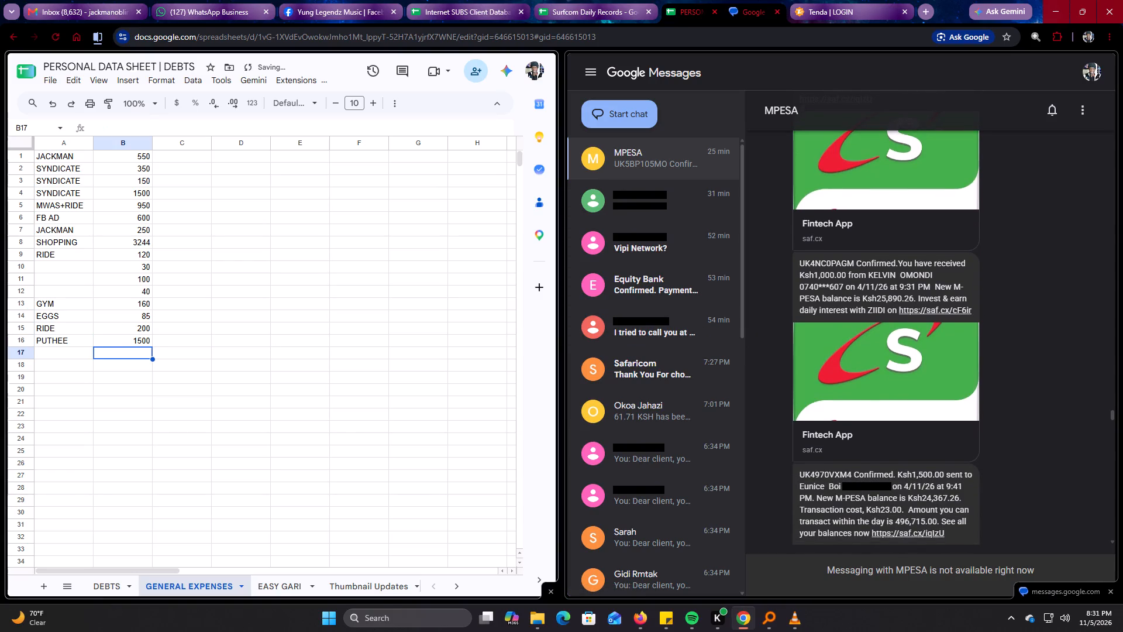
Record the 10:04 PM M-PESA payment on 4/11/26 in row 17 as FARE with an amount of 230.
scroll(1005, 363, down, 5)
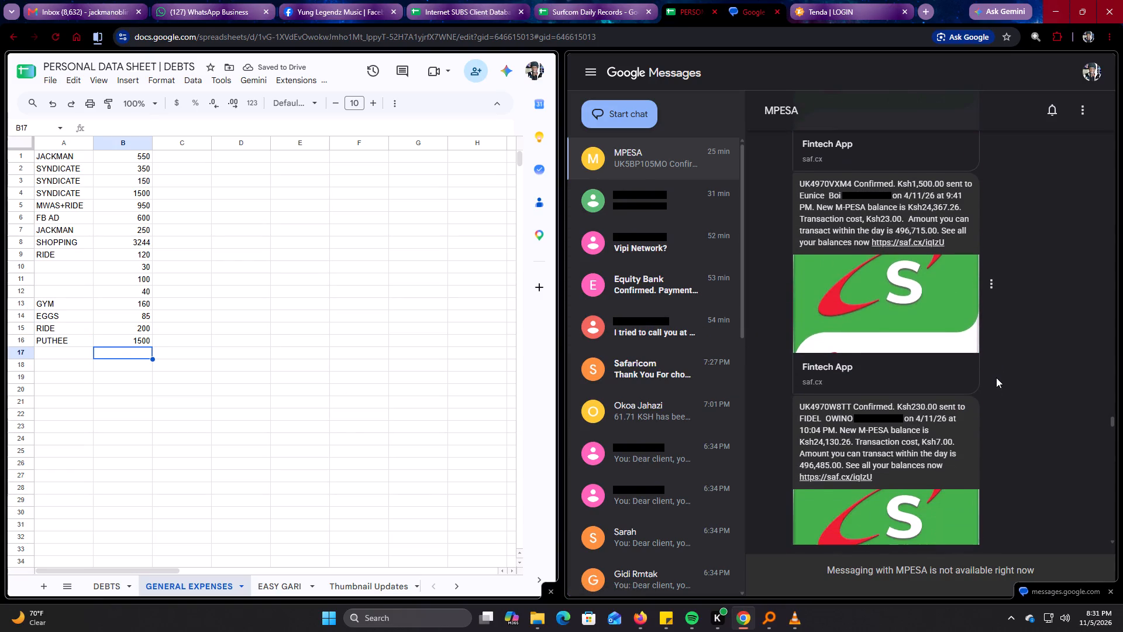
click(71, 356)
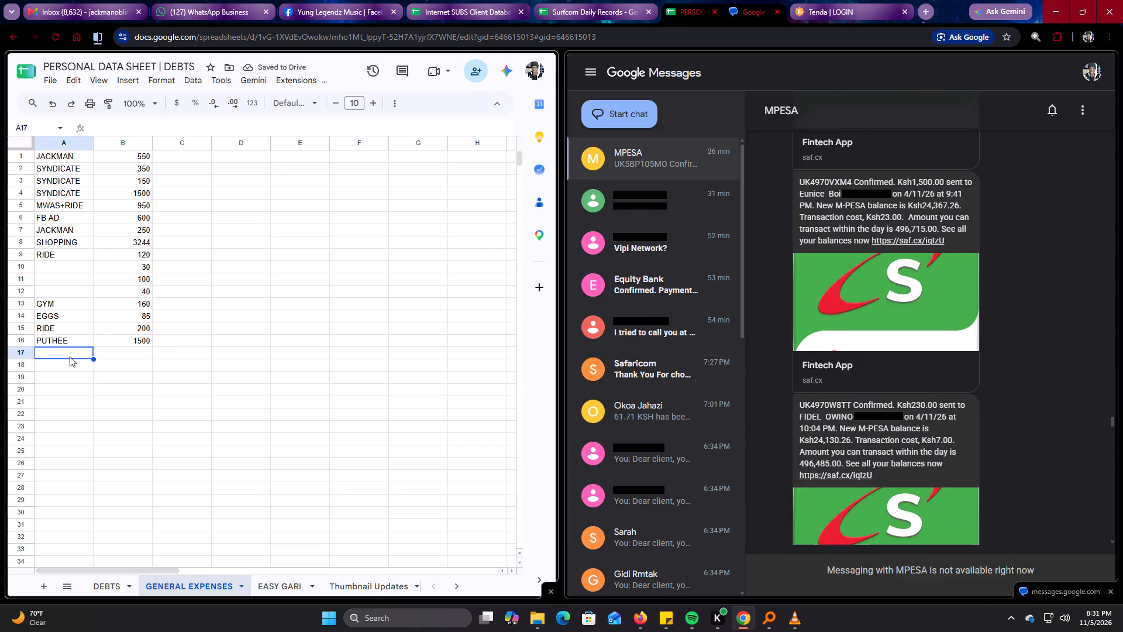
text(FAER)
key(BackSpace)
key(BackSpace)
text(RE)
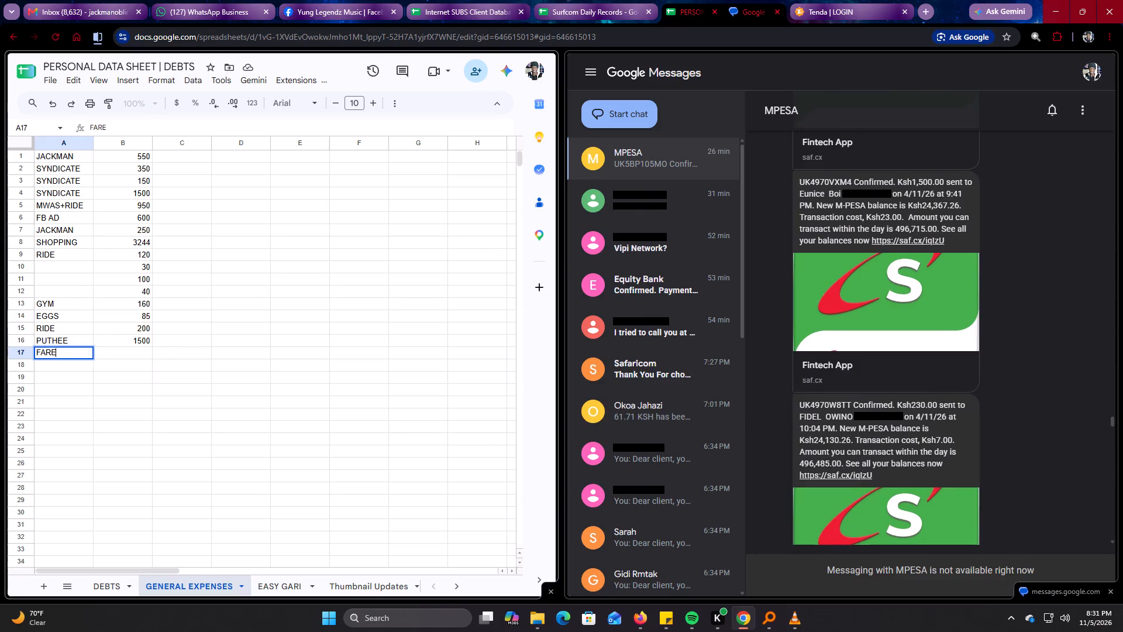
key(Tab)
text(200)
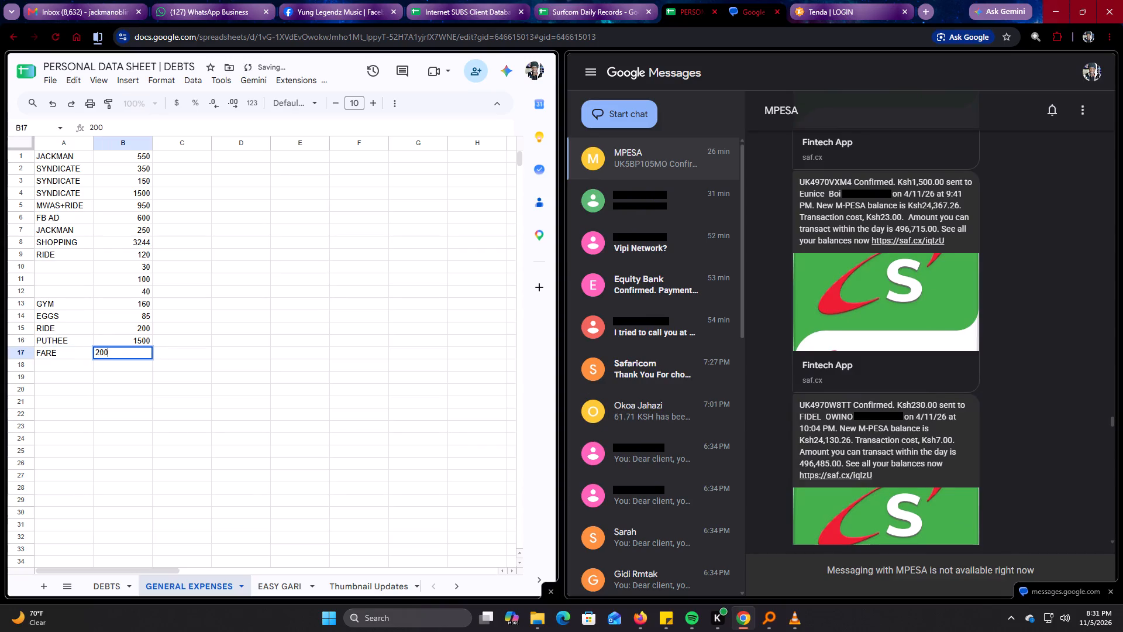
key(BackSpace)
key(BackSpace)
text(30)
key(Return)
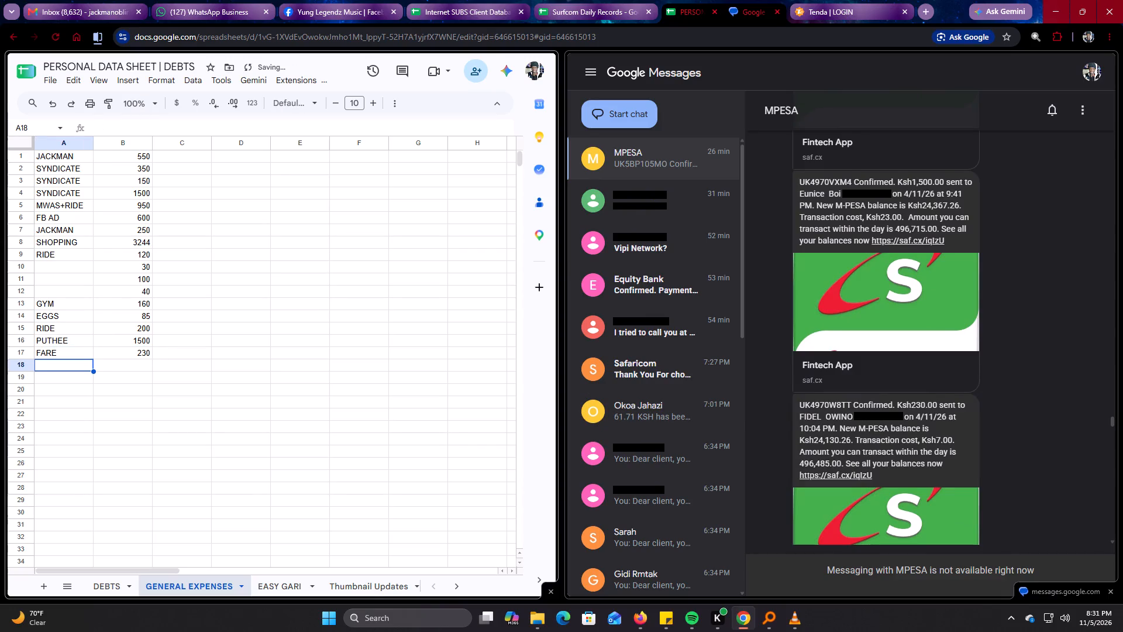
Look through the M-PESA messages following the 10:04 PM payment on 4/11/26 for the next outgoing payment.
scroll(1072, 362, down, 3)
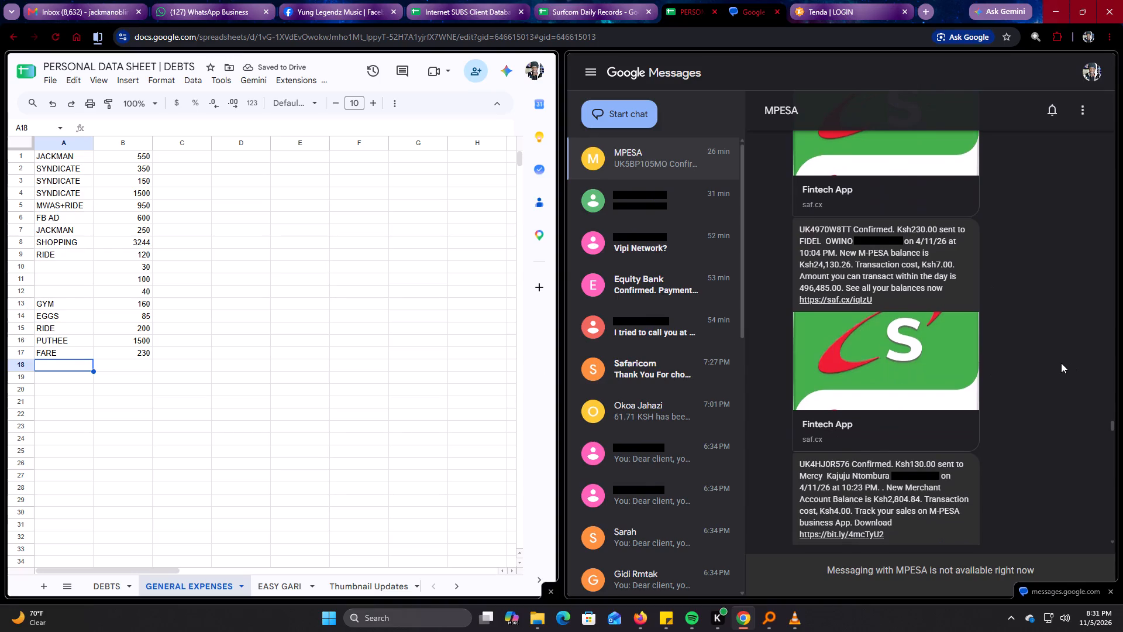
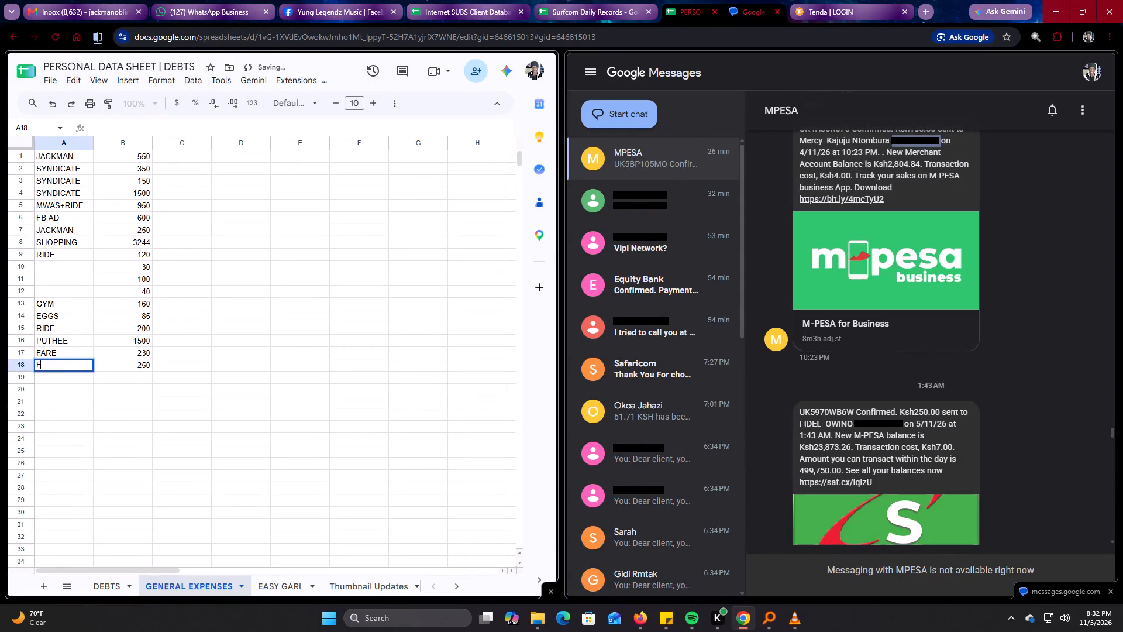
Label the 1:43 AM M-PESA payment on 5/11/26 in row 18 as FARE.
text(ARE)
key(Return)
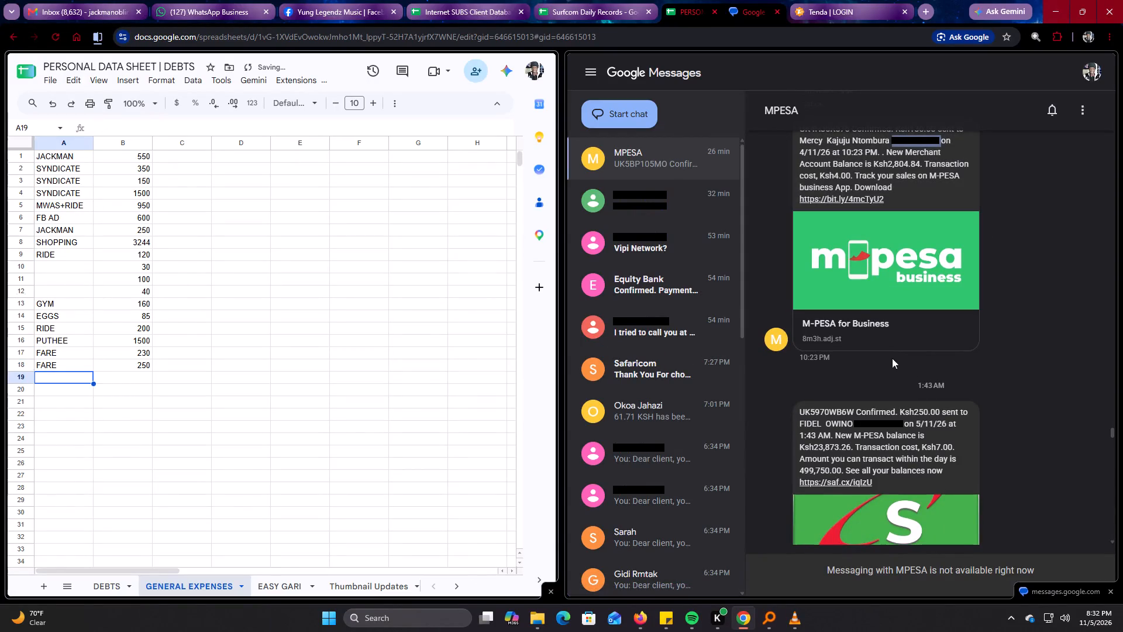
Record the 2:03 AM M-PESA payment on 5/11/26 in row 19 as FARE with an amount of 200.
scroll(908, 377, down, 4)
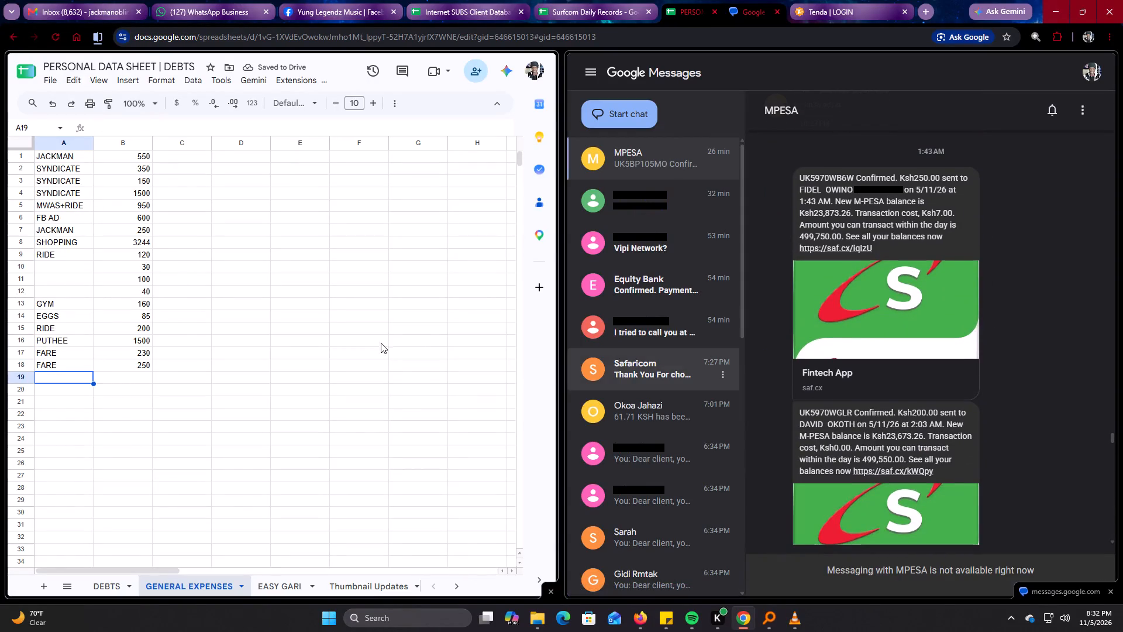
text(FARE)
key(Tab)
text(200)
key(Return)
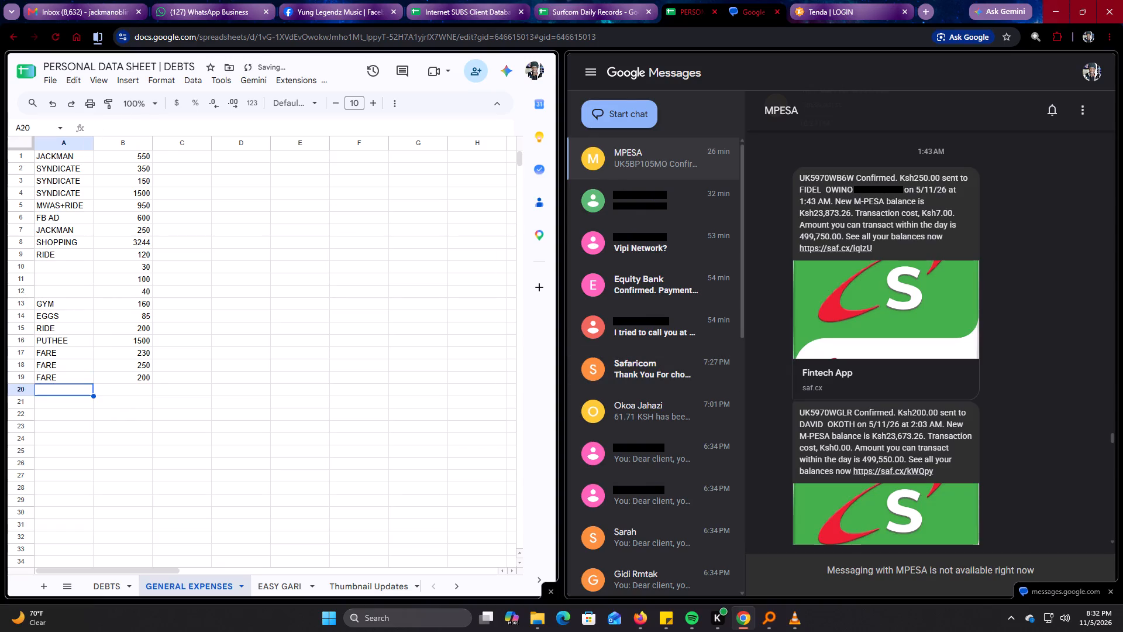
Look through the M-PESA messages following the 2:03 AM payment on 5/11/26 for further outgoing personal payments.
scroll(917, 147, down, 1)
scroll(990, 382, down, 1)
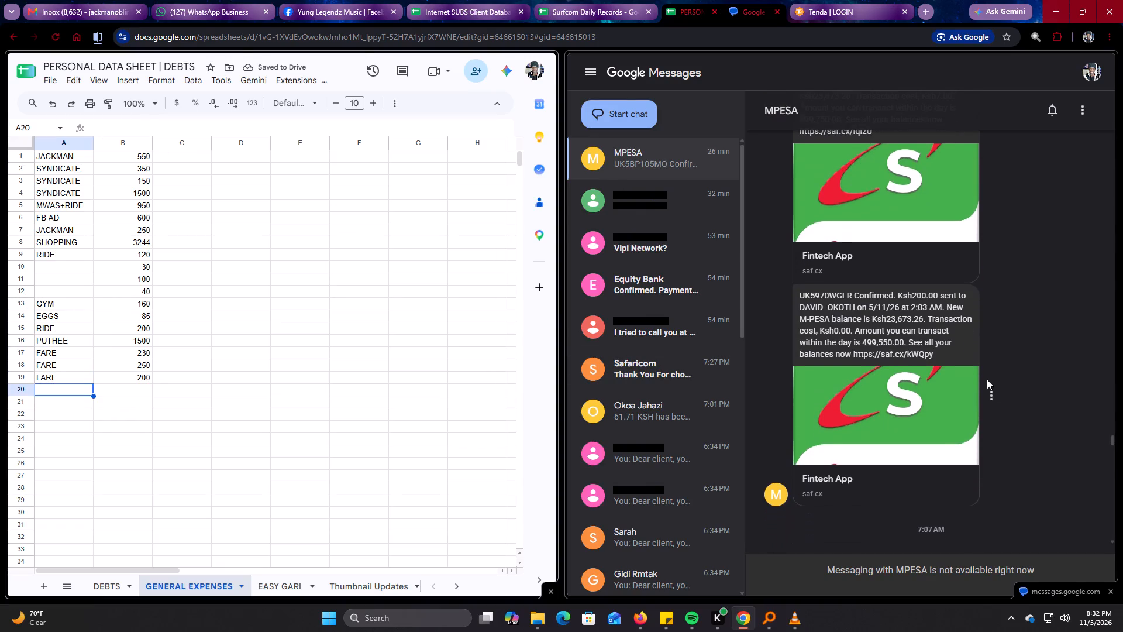
scroll(981, 380, down, 3)
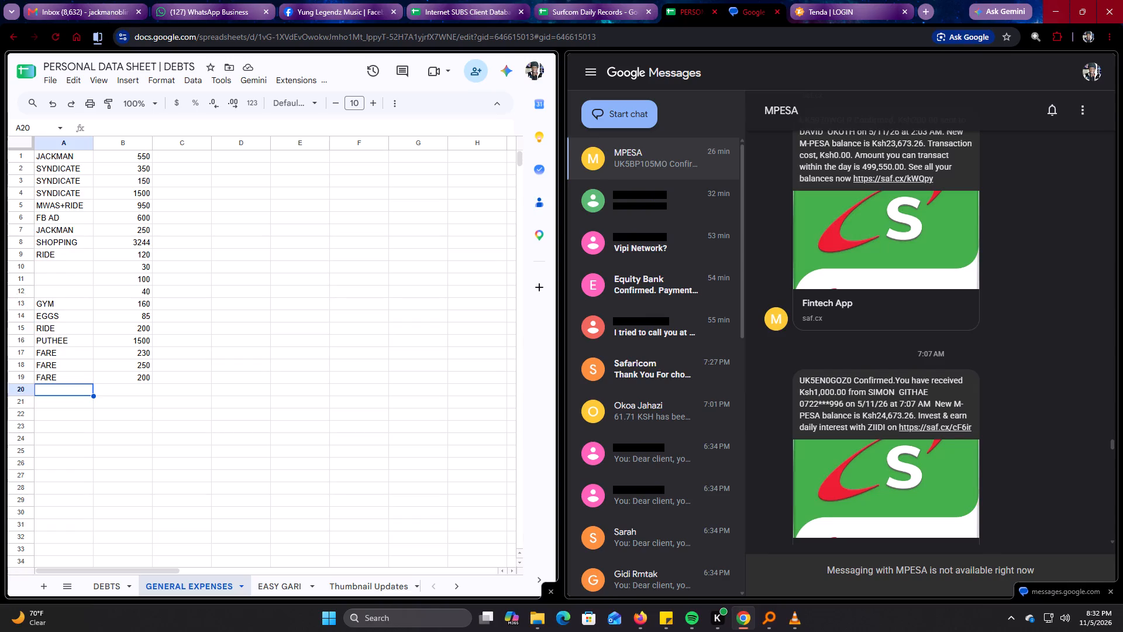
scroll(1034, 383, down, 3)
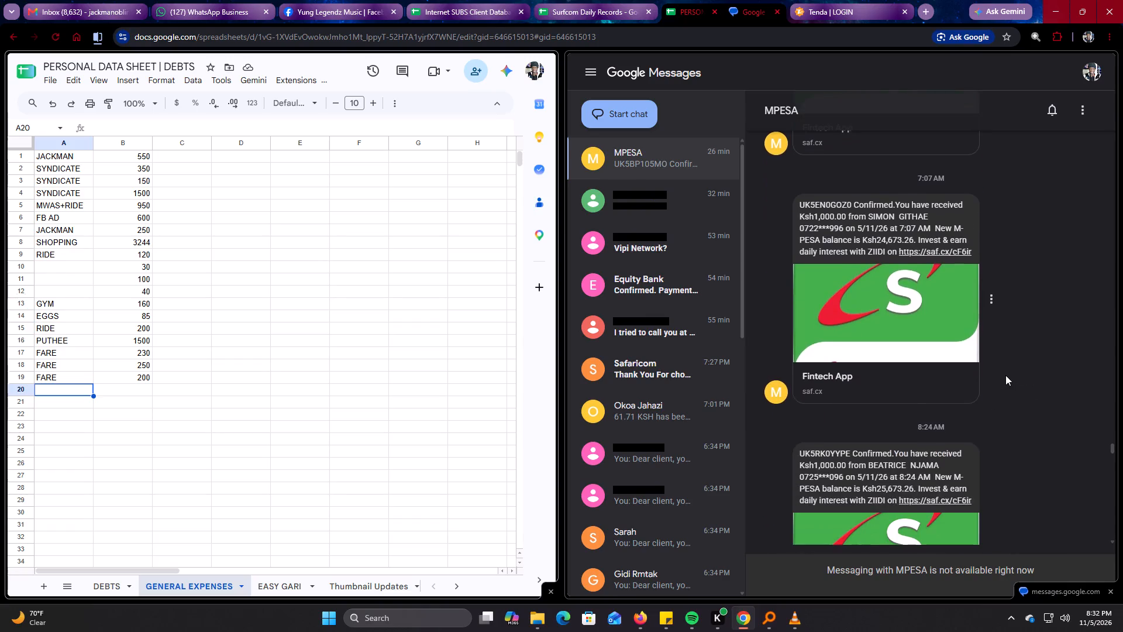
scroll(1004, 375, down, 7)
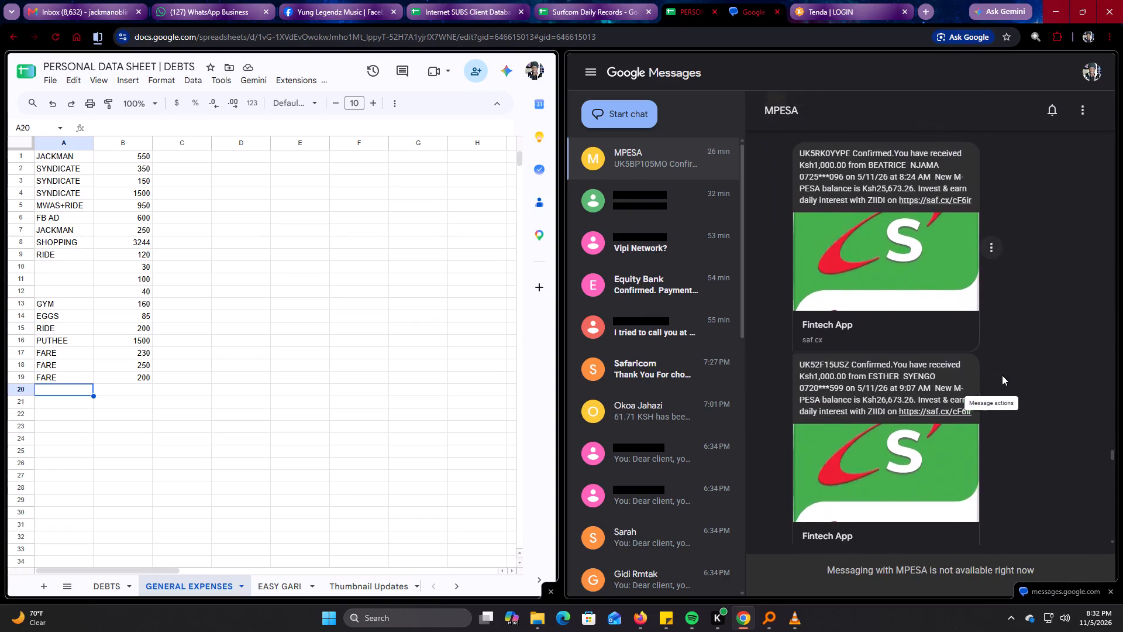
scroll(1002, 375, down, 4)
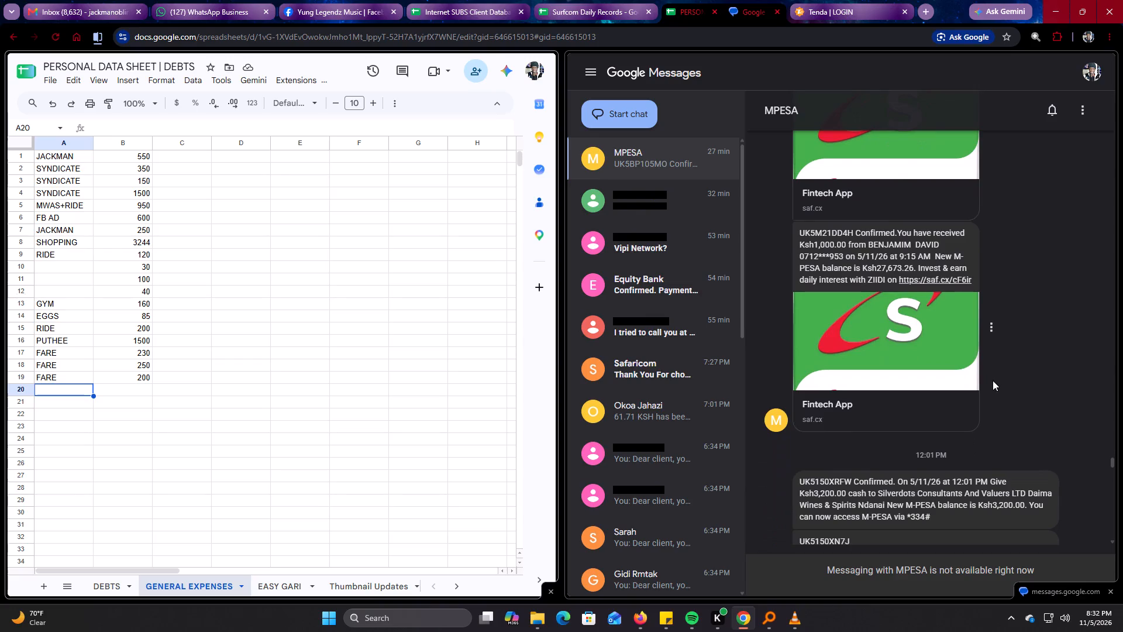
scroll(990, 383, down, 3)
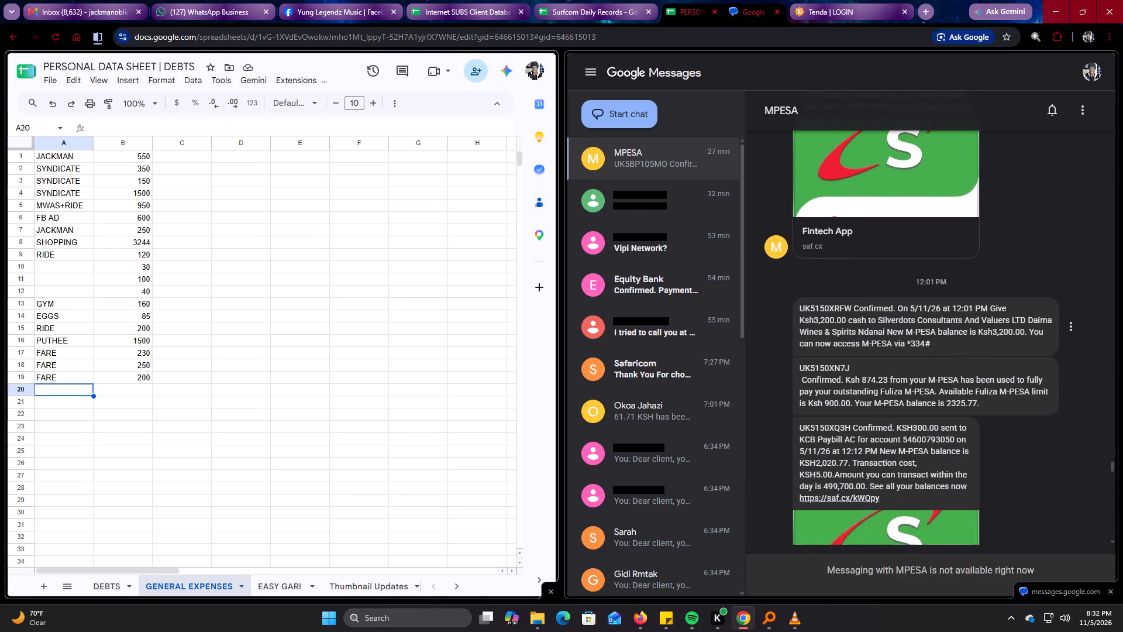
scroll(987, 384, down, 3)
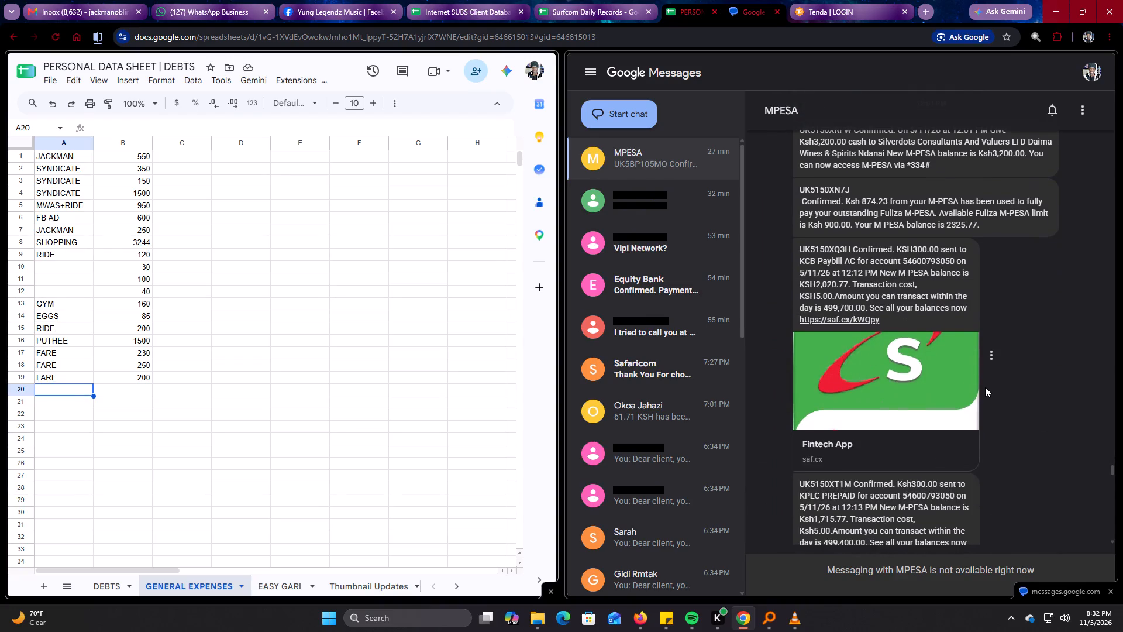
scroll(981, 390, down, 1)
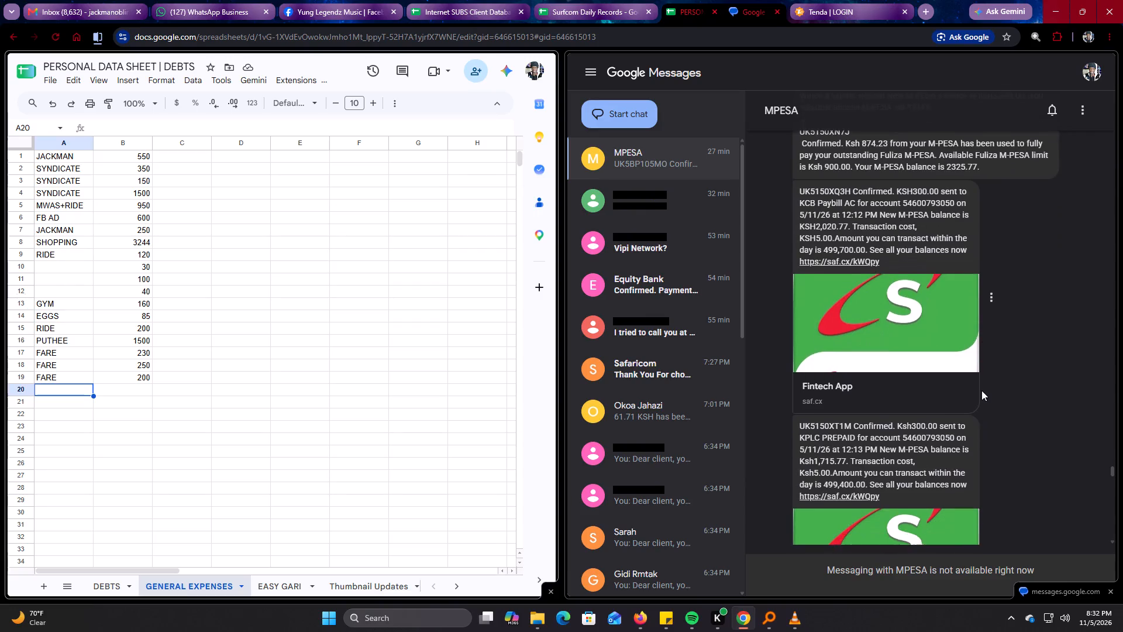
scroll(981, 390, down, 5)
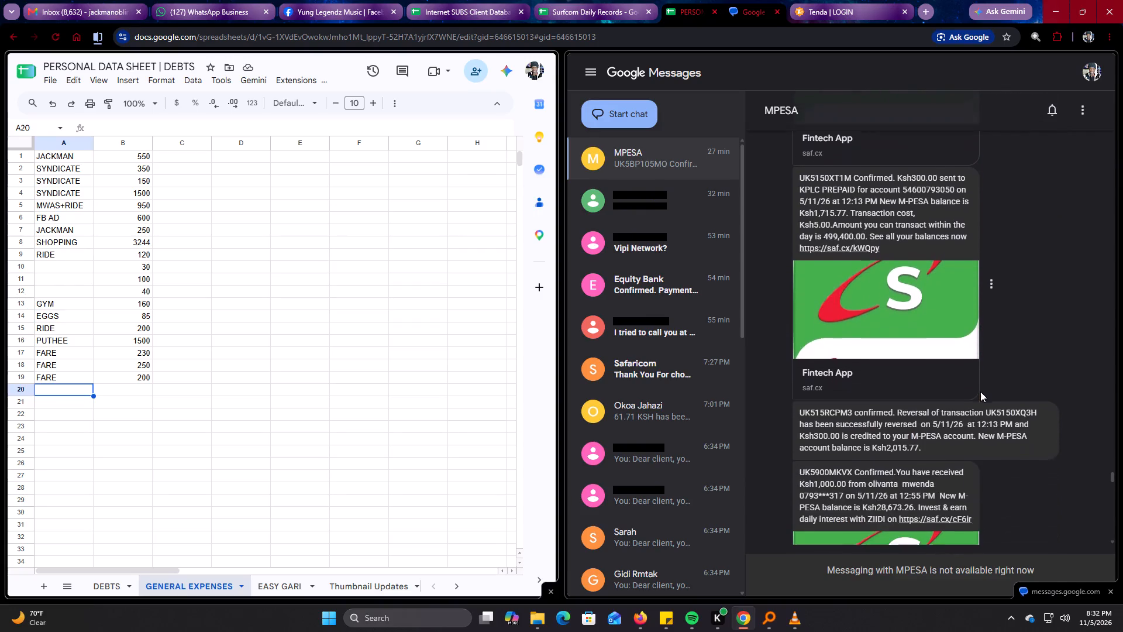
scroll(980, 391, down, 5)
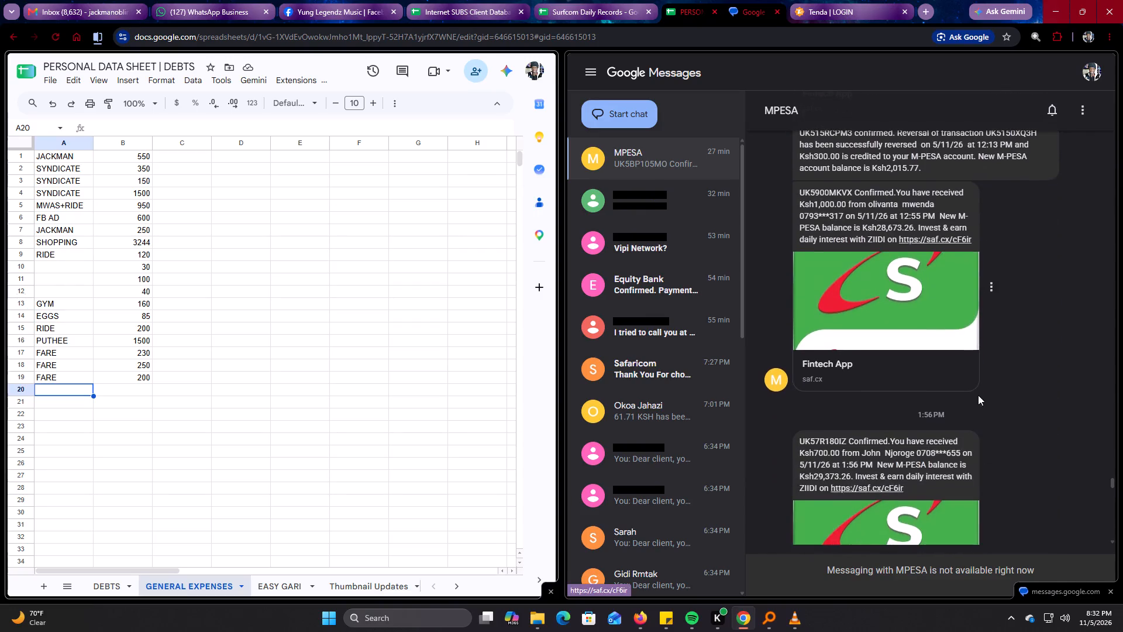
Look through the M-PESA messages from 12:55 PM on 5/11/26 onward for the next outgoing payment.
scroll(978, 395, down, 3)
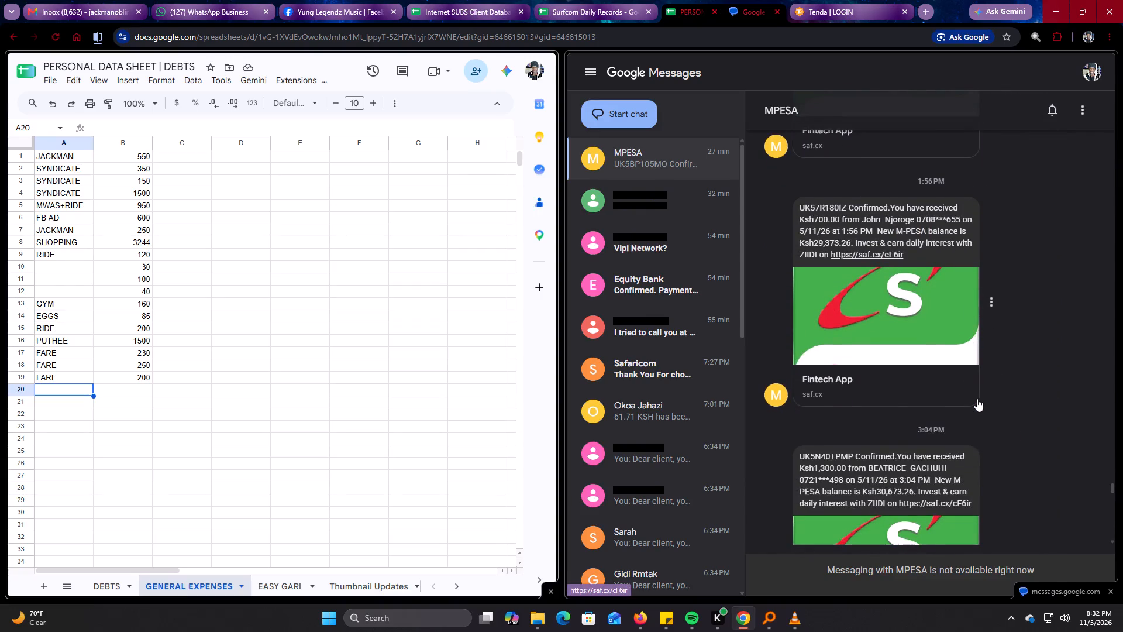
scroll(973, 402, down, 4)
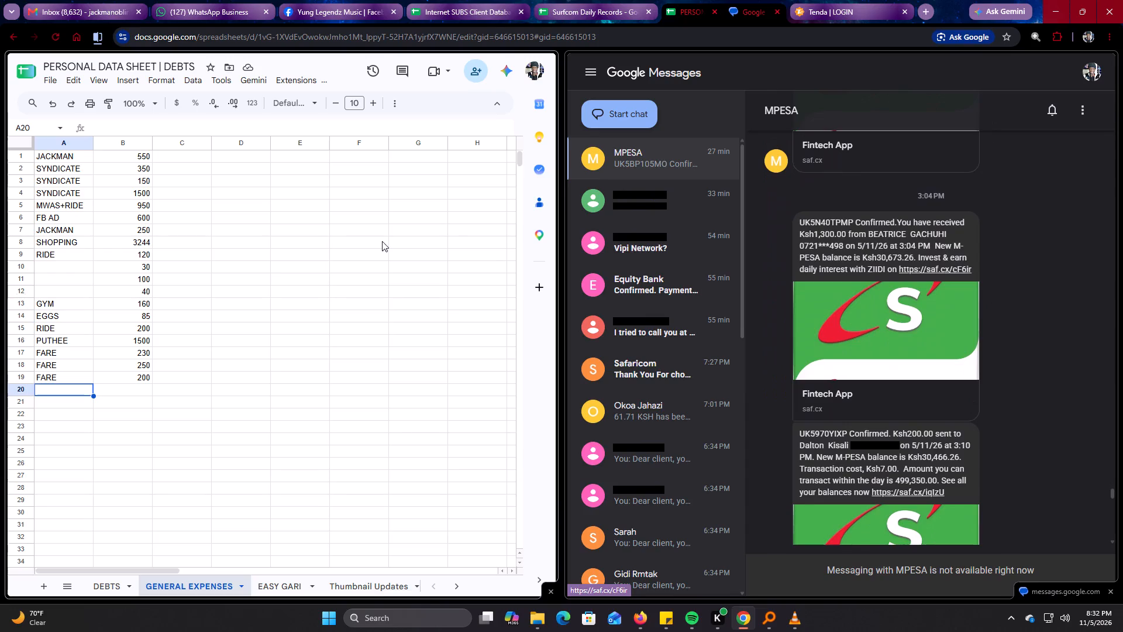
Check the NOV 26 expenses in the Internet SUBS Client Database for the 3:10 PM payment of 200, and return to the messages.
click(555, 0)
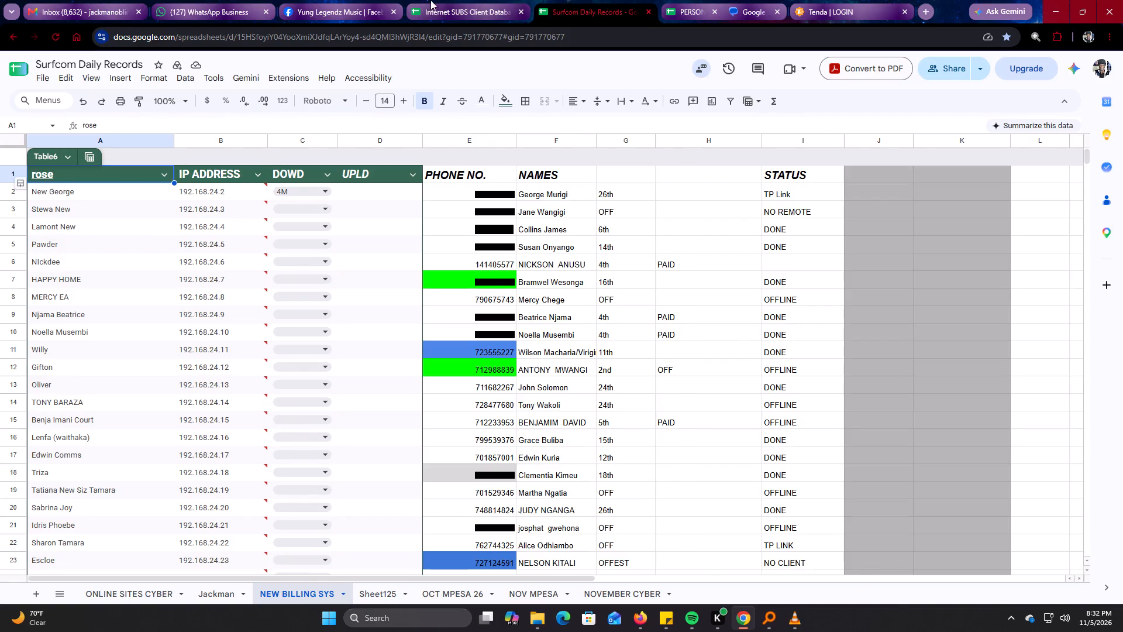
click(433, 0)
click(753, 0)
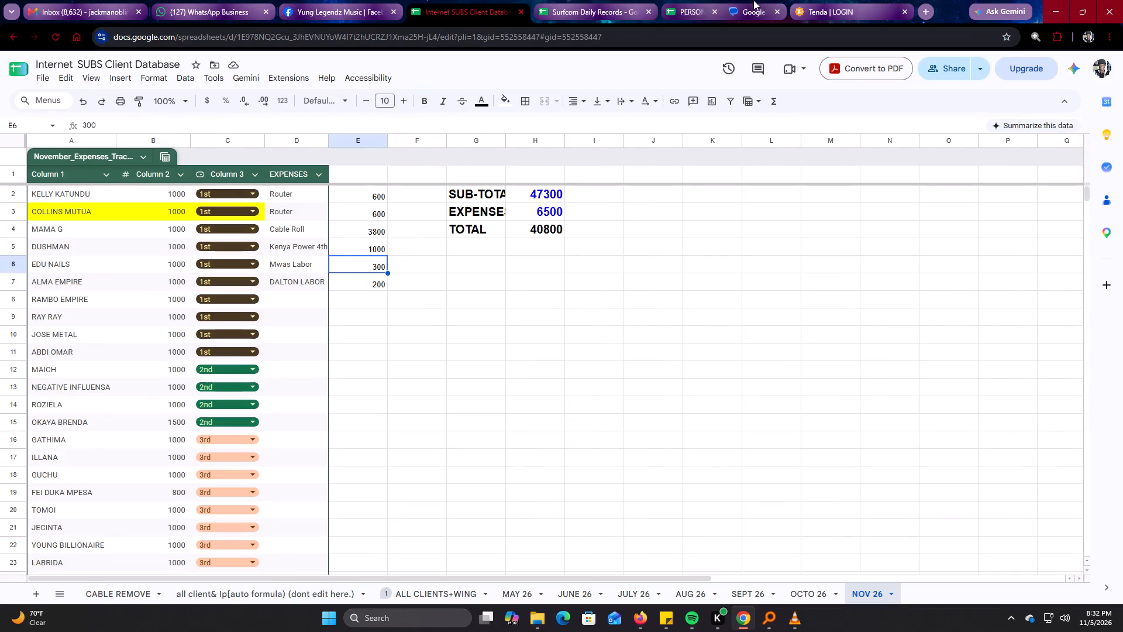
Look through the M-PESA messages following the 3:10 PM payment on 5/11/26 for further outgoing personal payments.
scroll(1010, 362, down, 4)
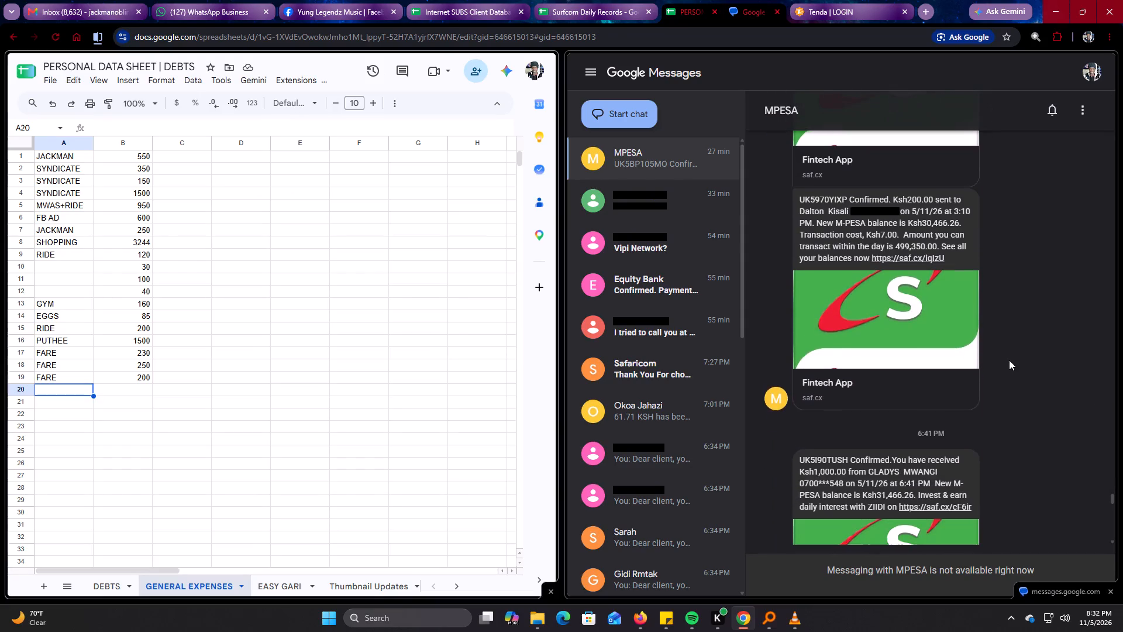
scroll(1009, 360, down, 3)
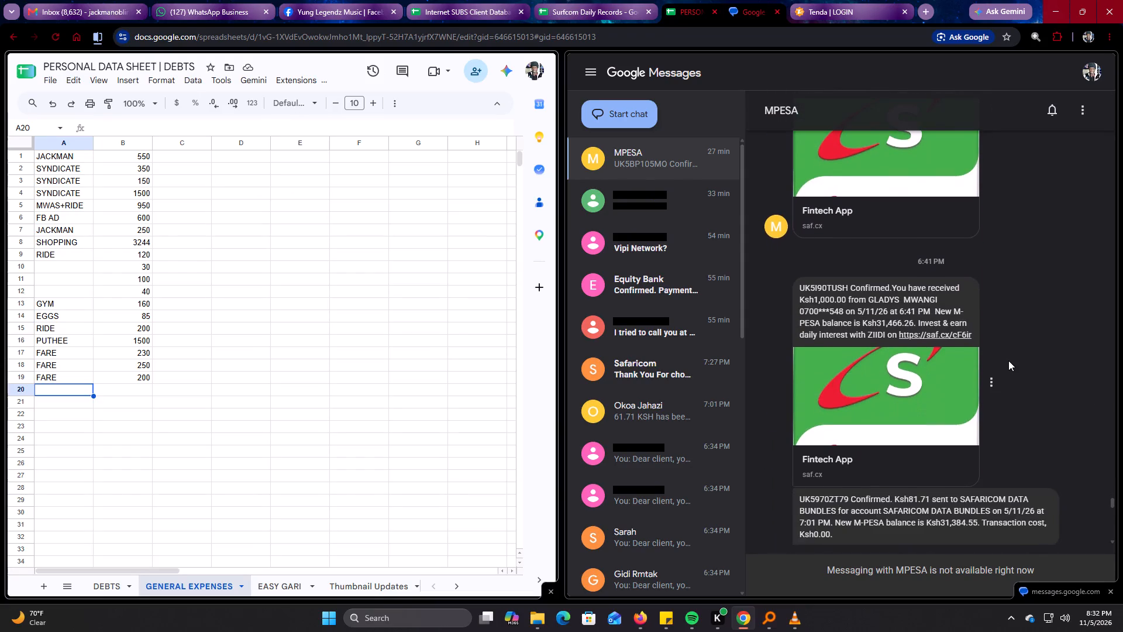
scroll(938, 348, down, 2)
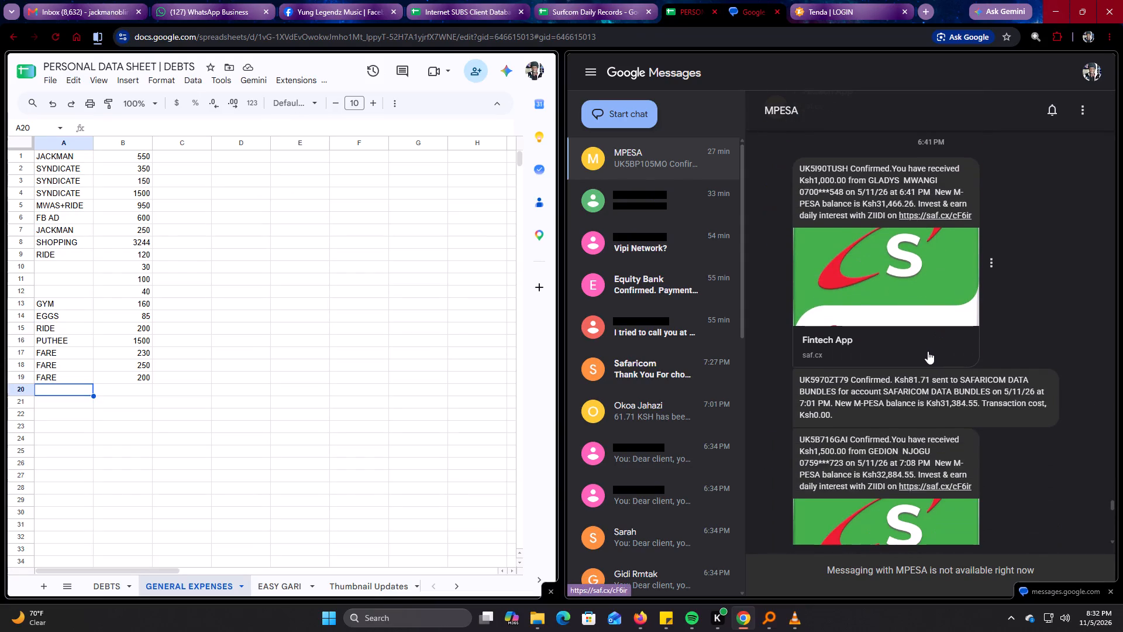
scroll(924, 356, down, 1)
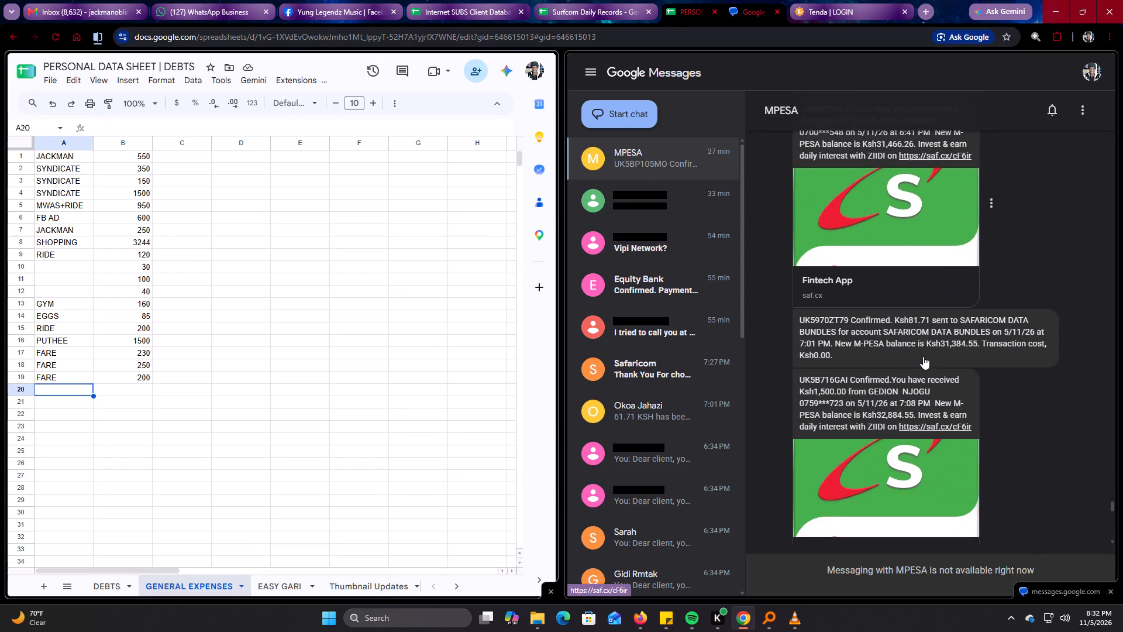
scroll(923, 356, down, 2)
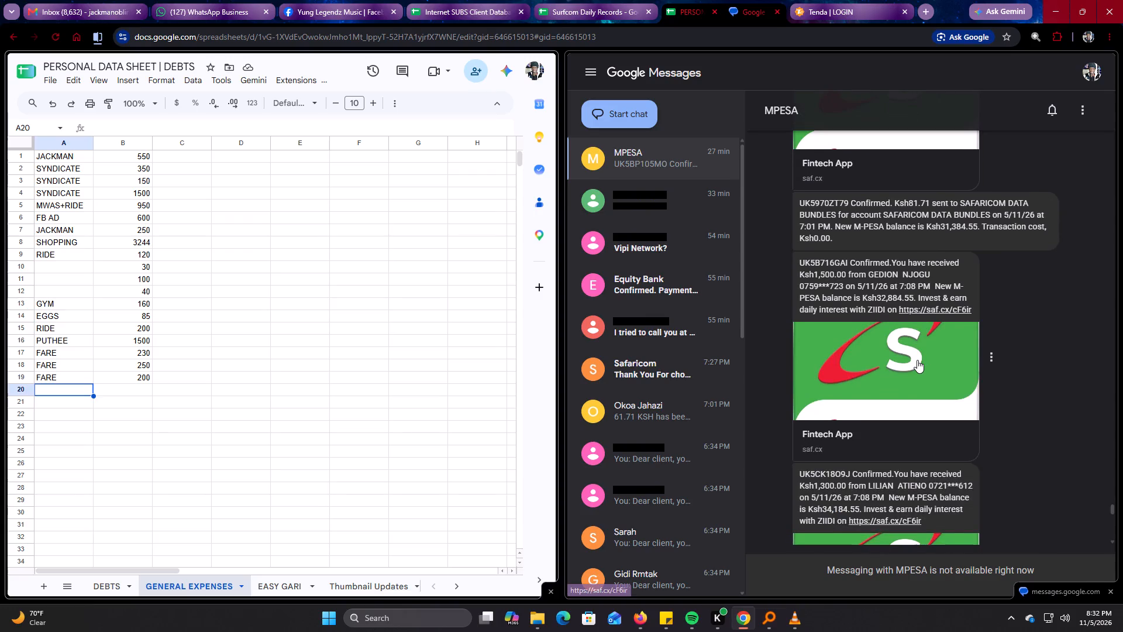
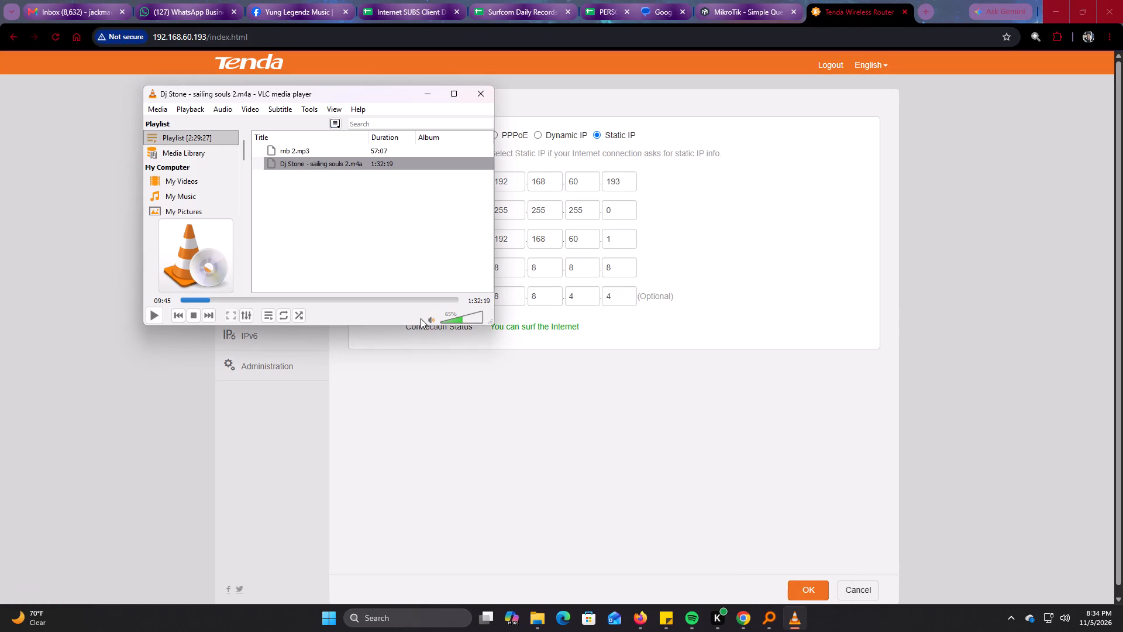
Toggle playback in VLC and switch back to the GENERAL EXPENSES sheet shown beside the M-PESA messages.
key(space)
click(861, 255)
click(706, 0)
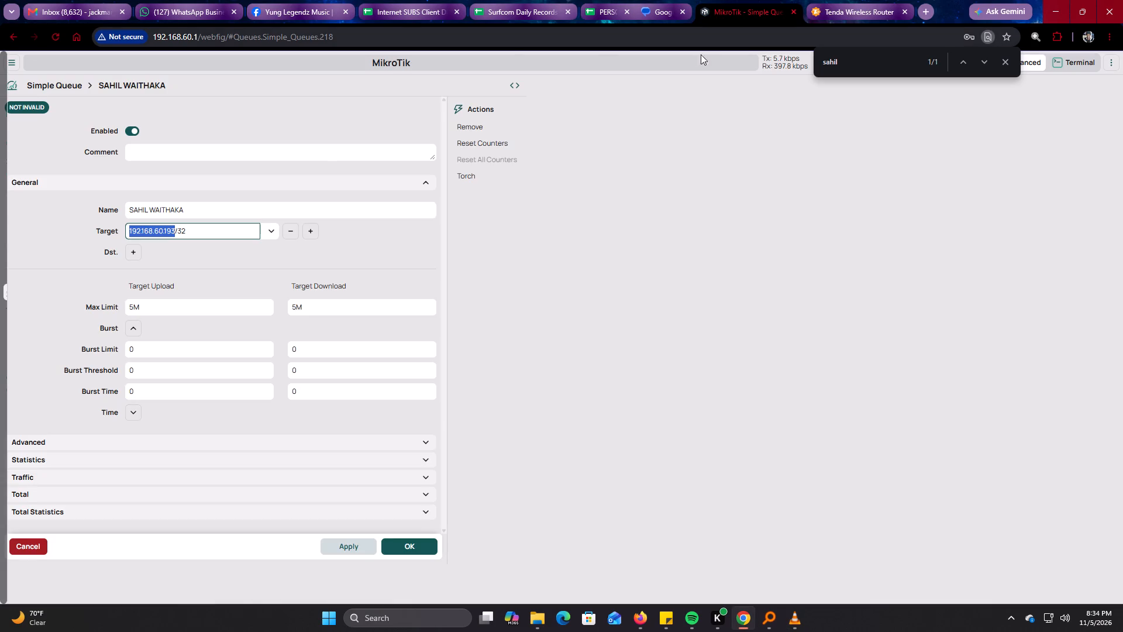
click(632, 0)
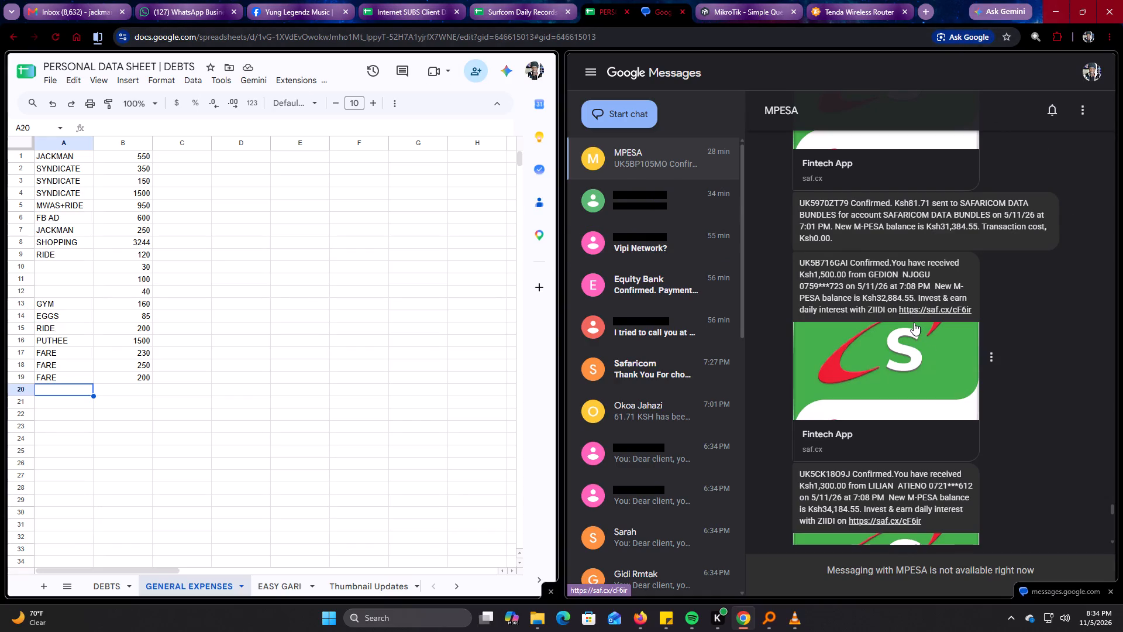
Record the 7:37 PM M-PESA payment on 5/11/26 in row 20 as UJI with an amount of 270.
scroll(884, 285, down, 1)
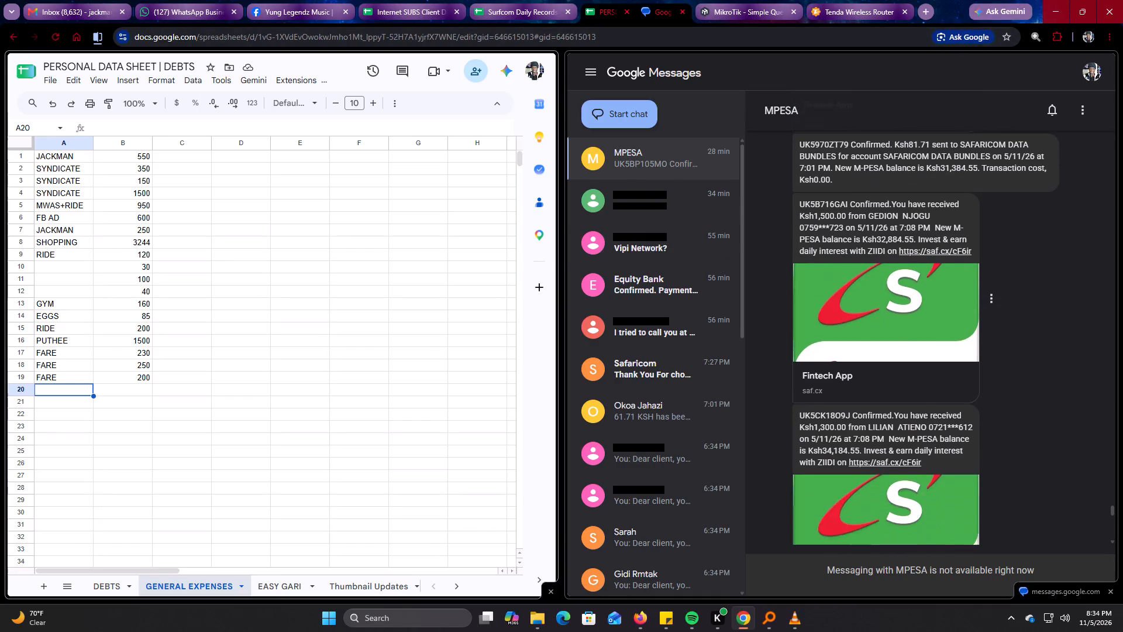
scroll(884, 285, down, 5)
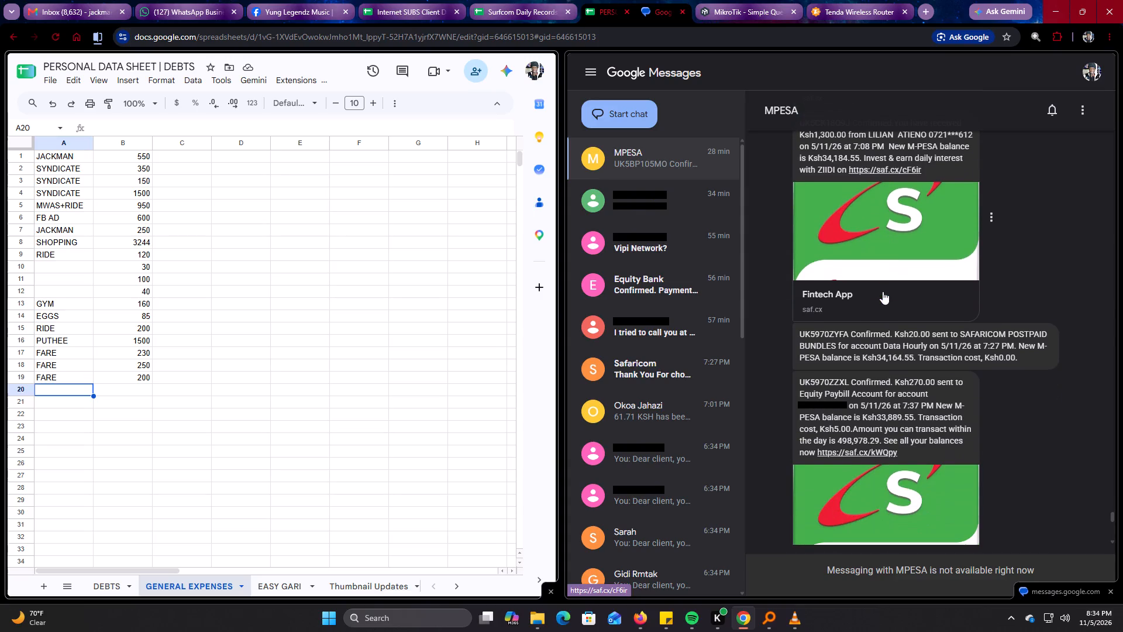
click(112, 387)
click(62, 392)
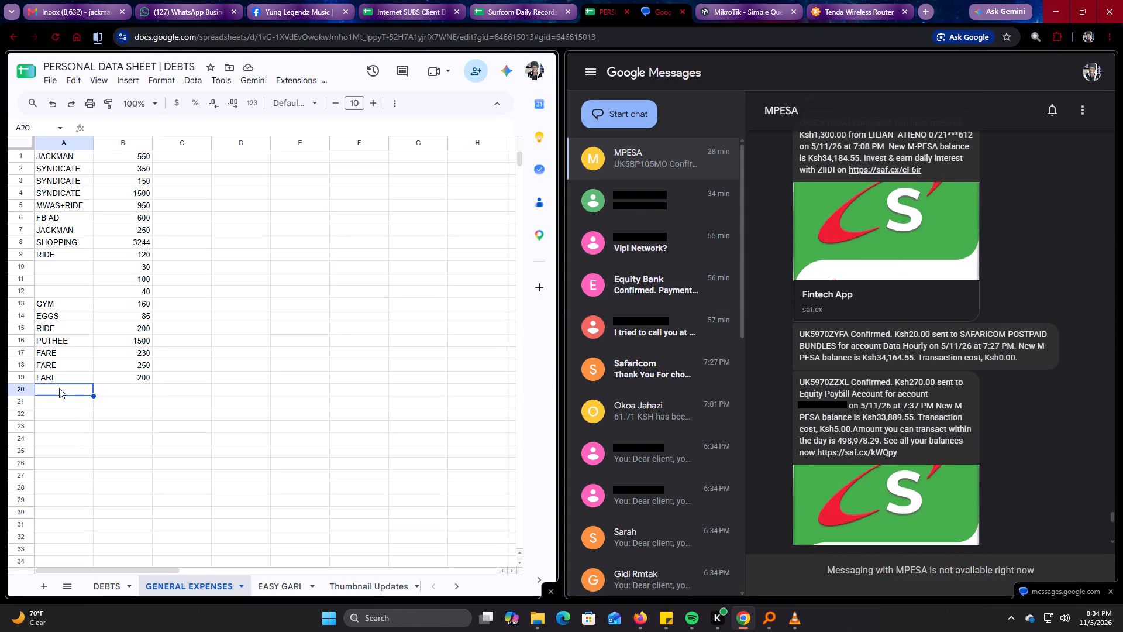
text(UJI)
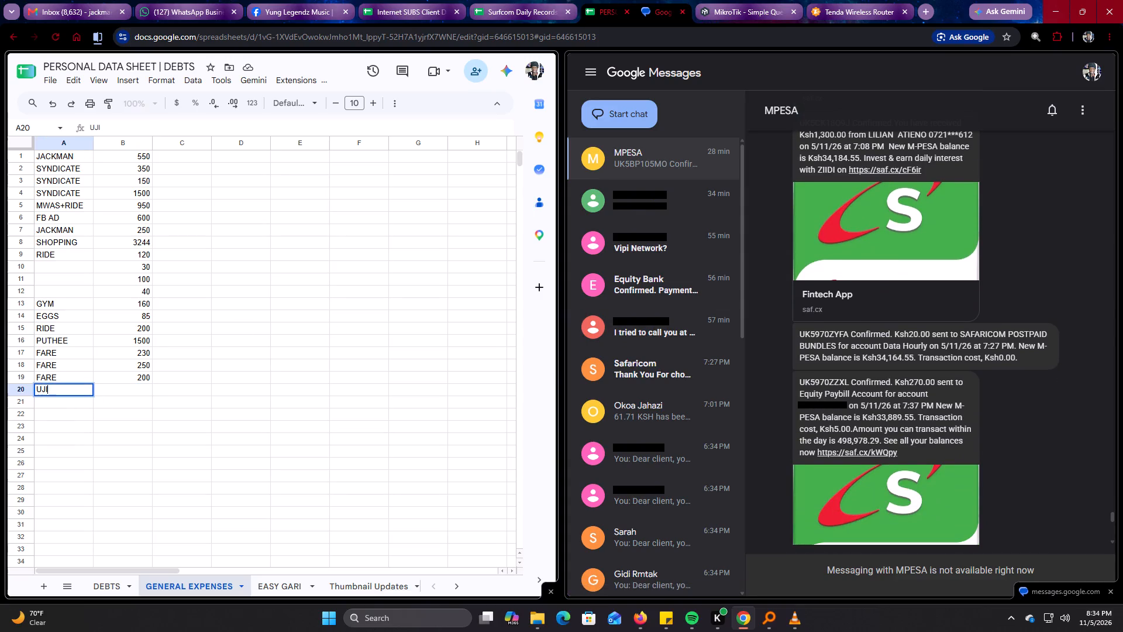
key(Tab)
key(2)
text(70)
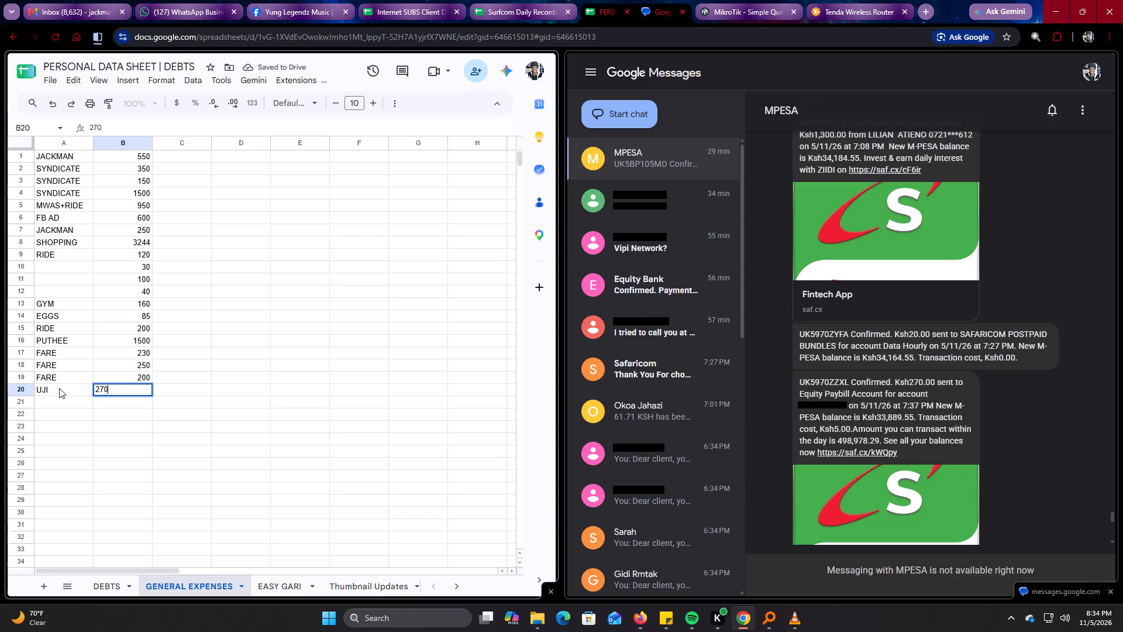
key(Down)
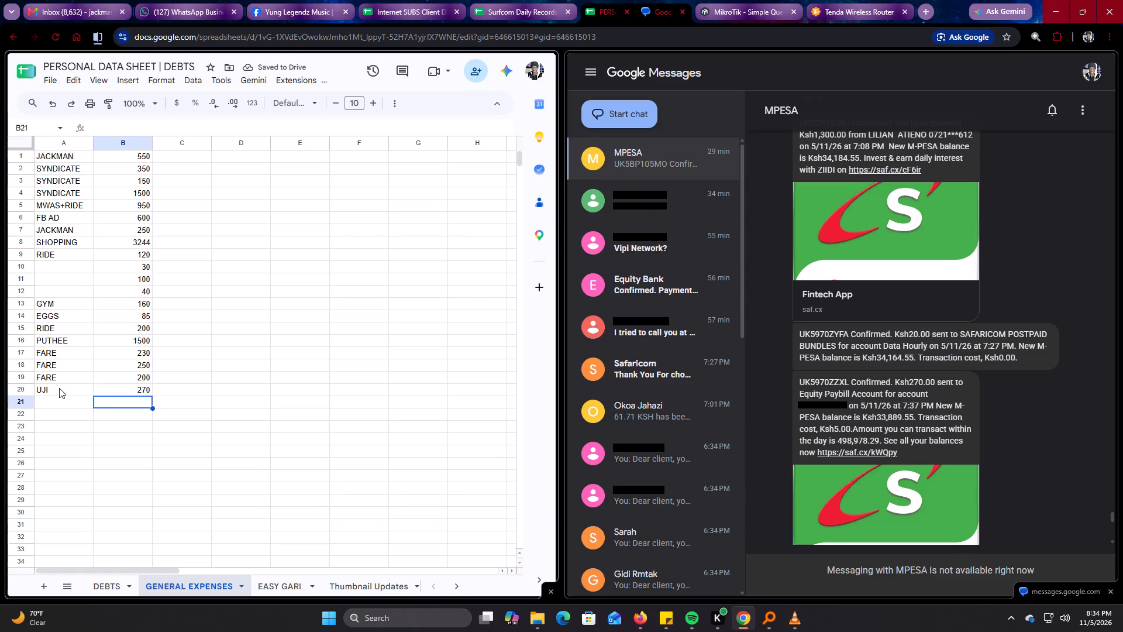
Add a DATA expense in row 21 with an amount of 40.
key(Left)
text(DATA)
key(Tab)
text(40)
key(Return)
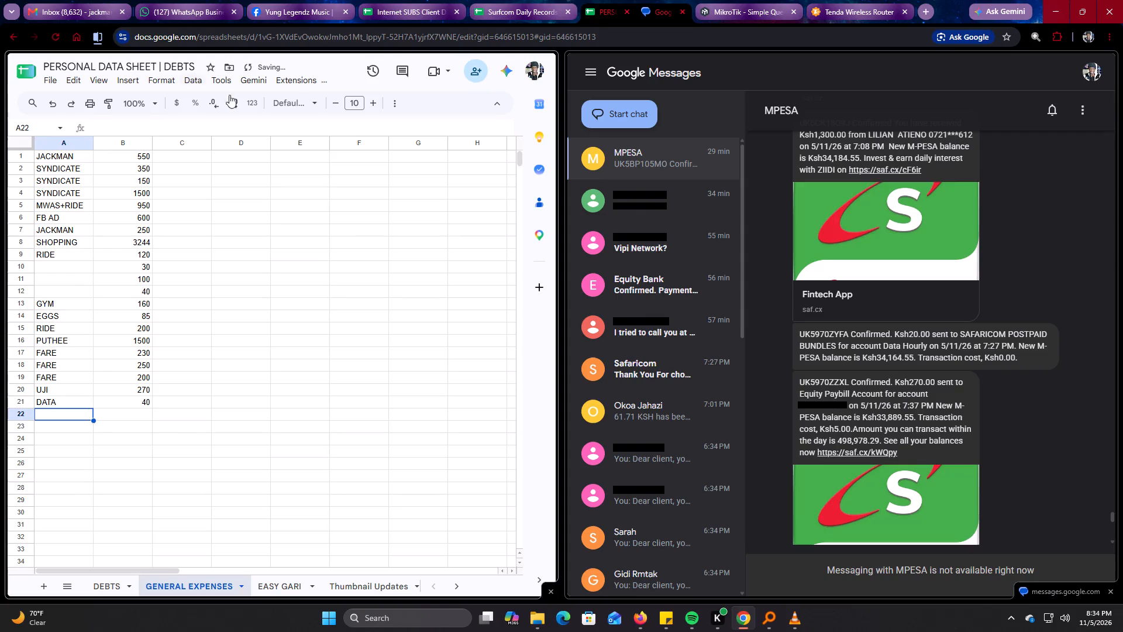
Look through the remaining M-PESA messages after the 7:37 PM payment, down to the latest one, for further outgoing payments.
scroll(941, 313, down, 7)
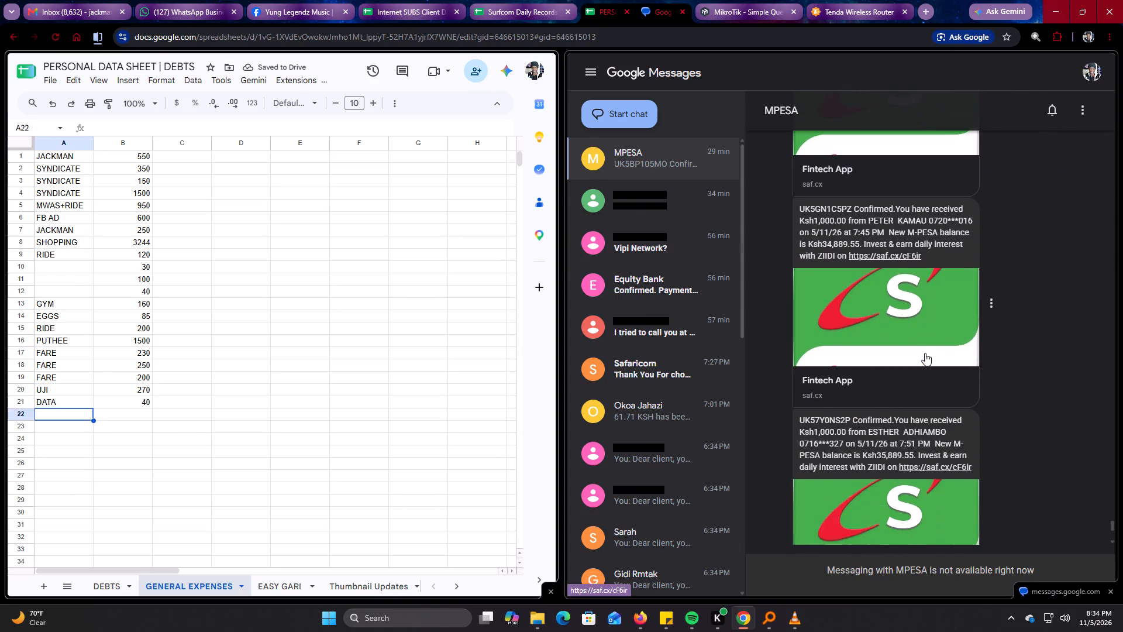
scroll(925, 355, down, 6)
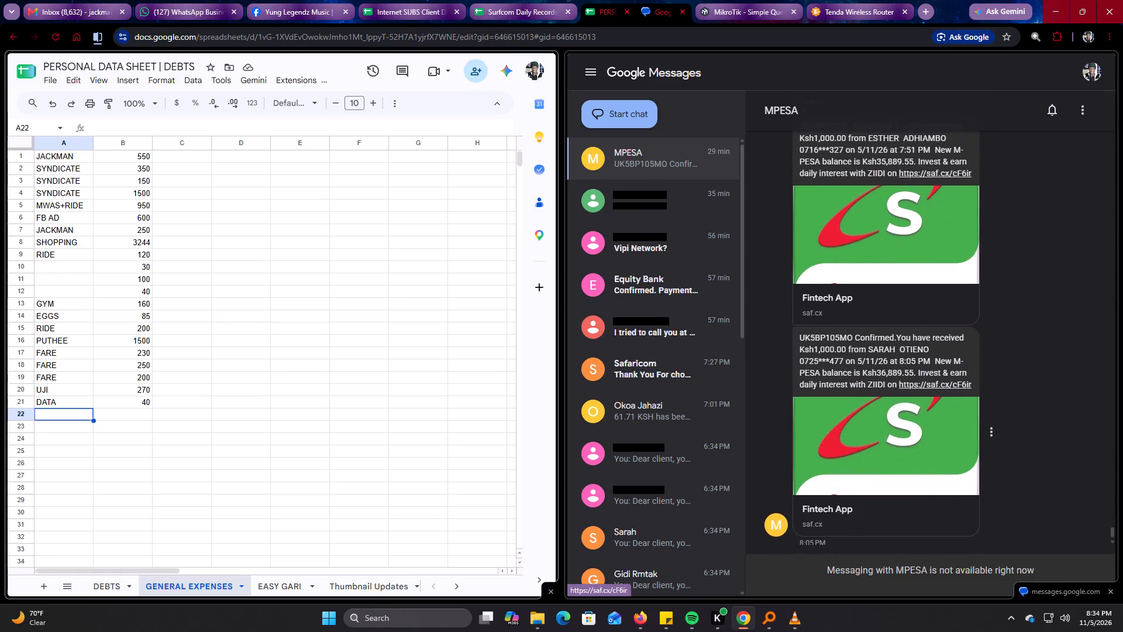
scroll(925, 365, down, 3)
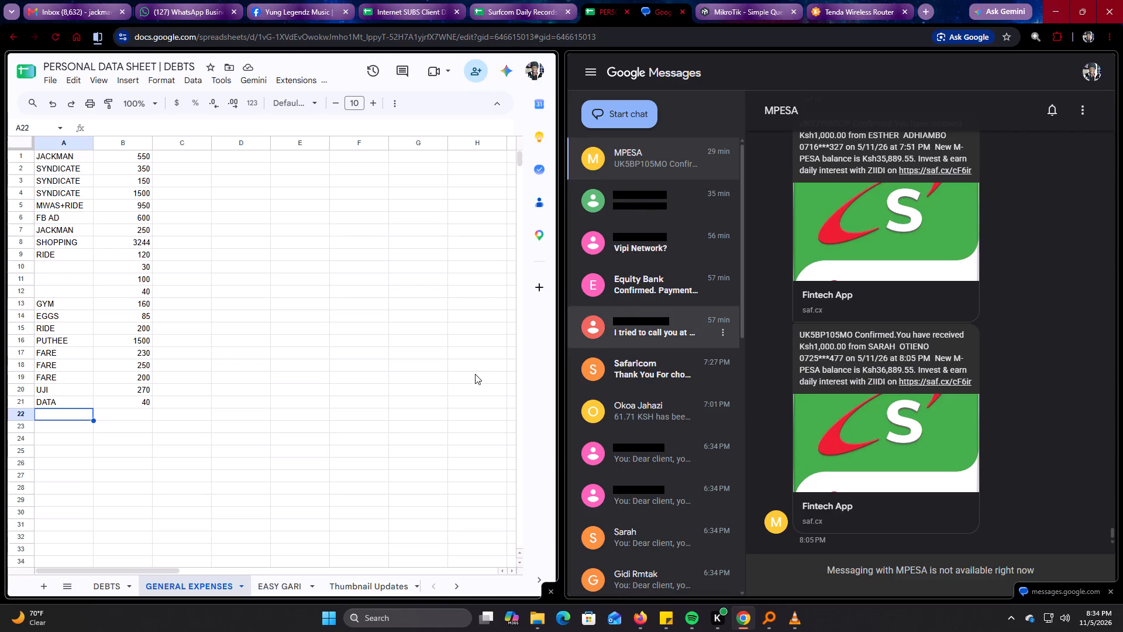
Label the three unlabelled expenses in rows 10 to 12 as REGULA.
click(82, 265)
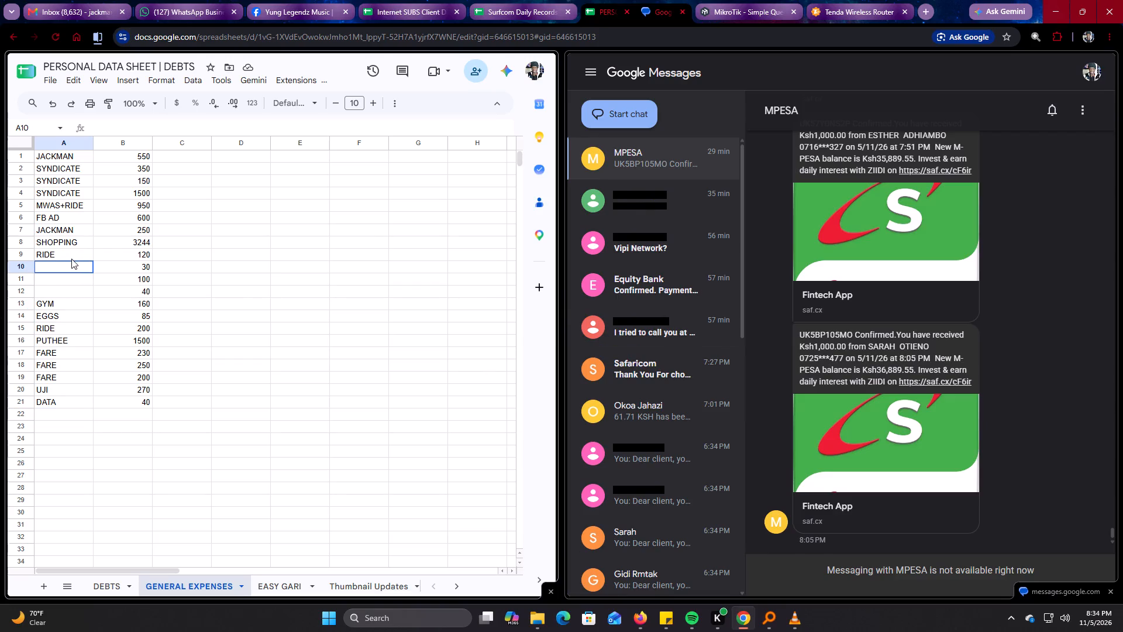
text(REGULA)
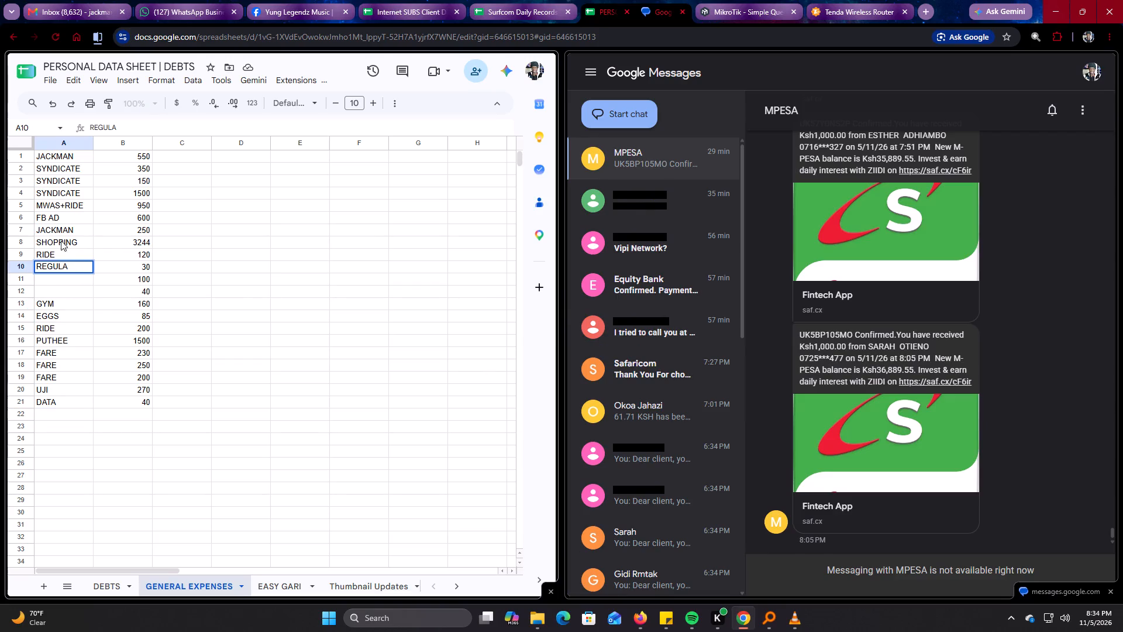
click(92, 307)
click(66, 267)
drag(93, 270, 91, 283)
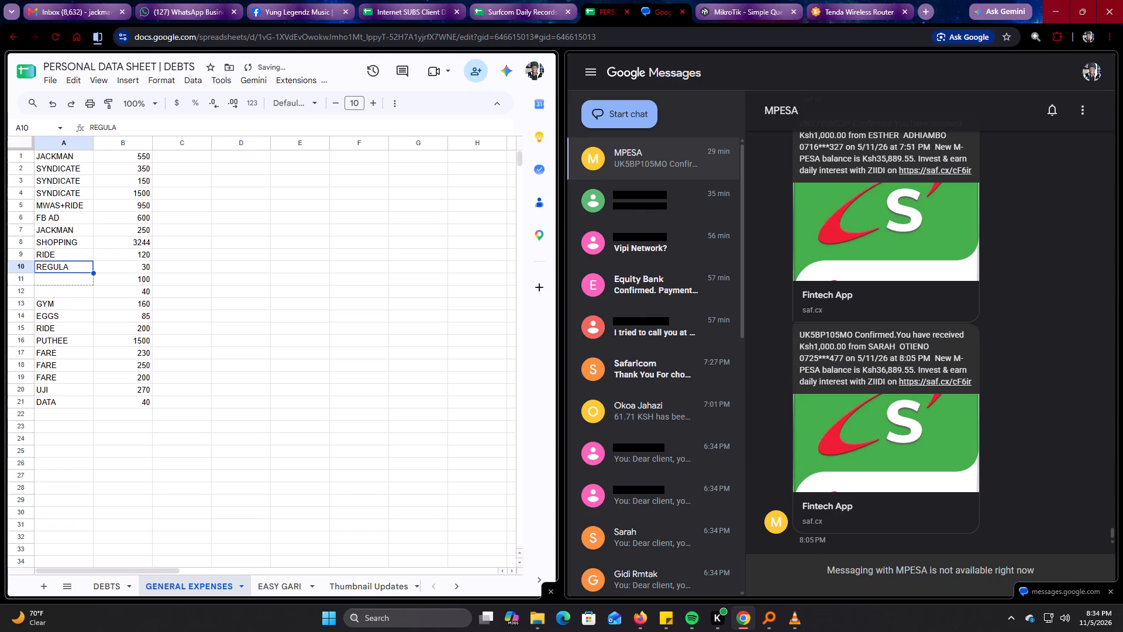
drag(91, 283, 92, 288)
Add a TOTAL heading in D1 and a SUM formula in D2 that adds up all of column B.
click(140, 413)
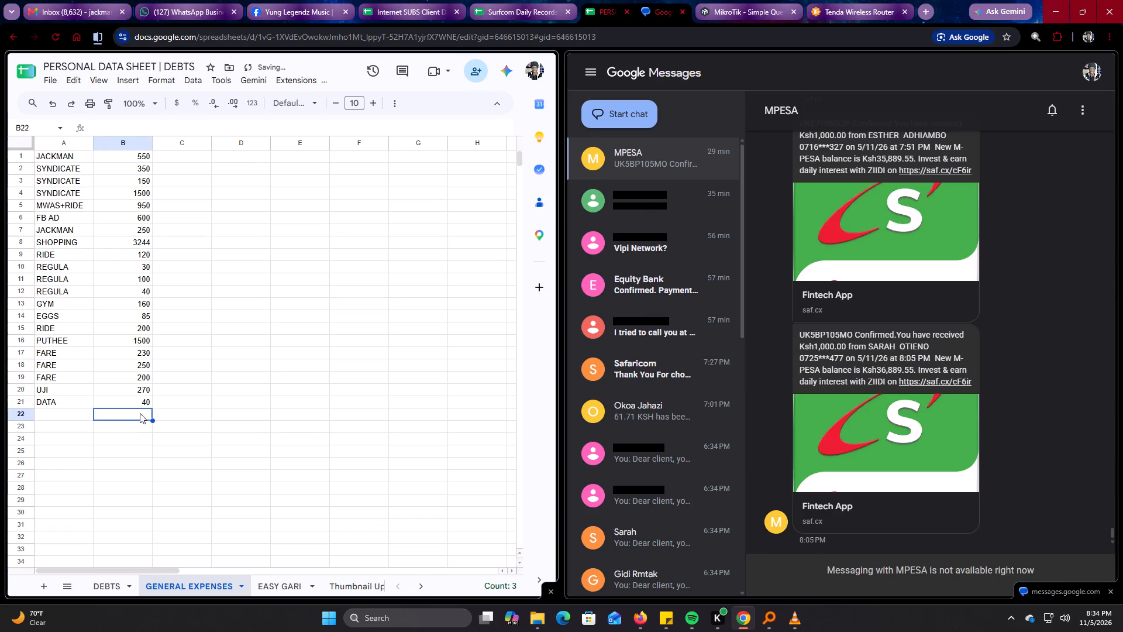
click(226, 167)
click(196, 154)
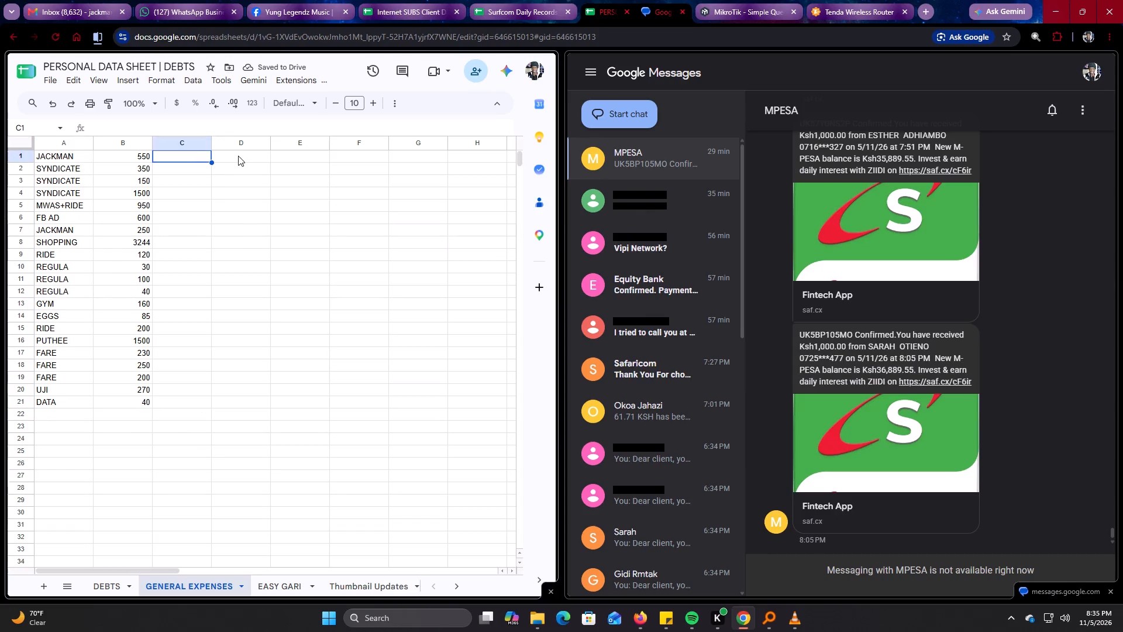
click(238, 156)
text(TOTAL)
key(Down)
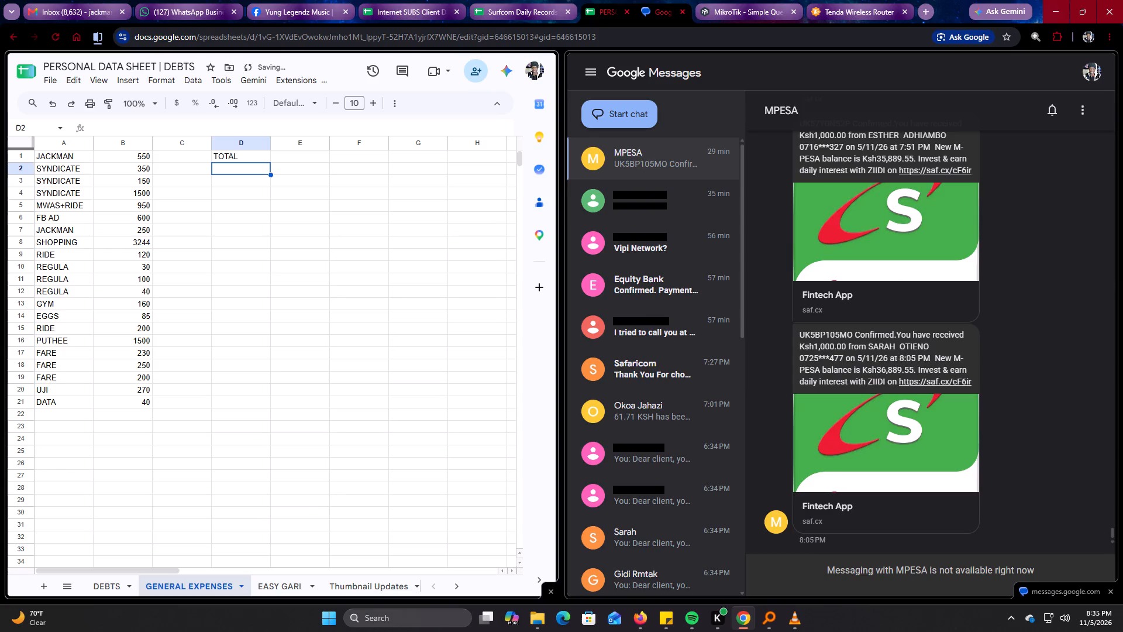
text(=SUM)
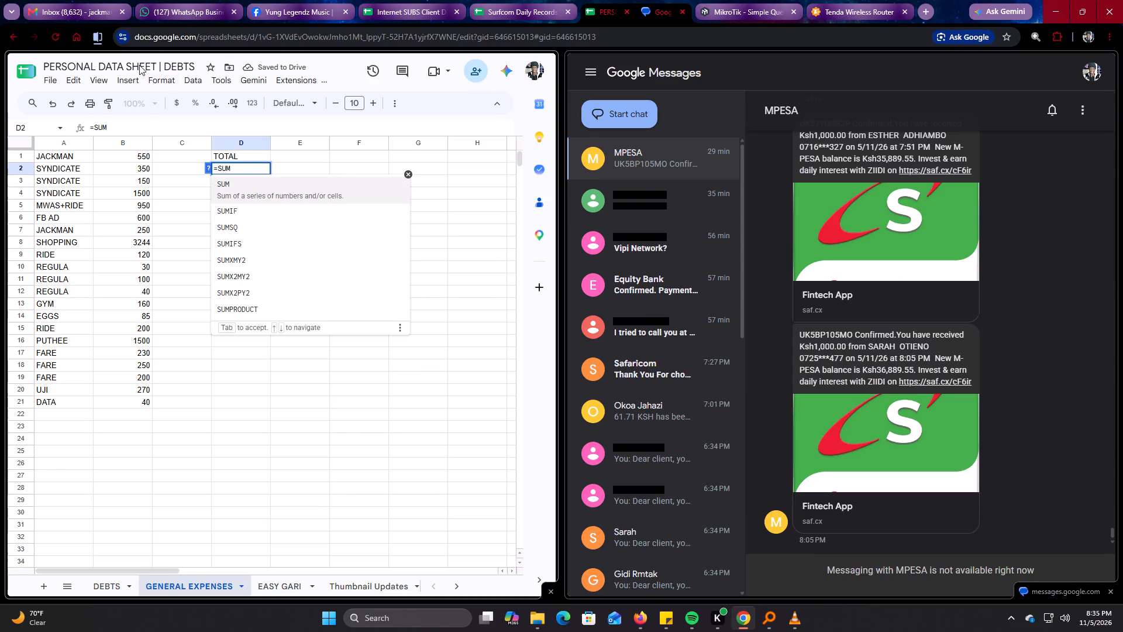
click(268, 183)
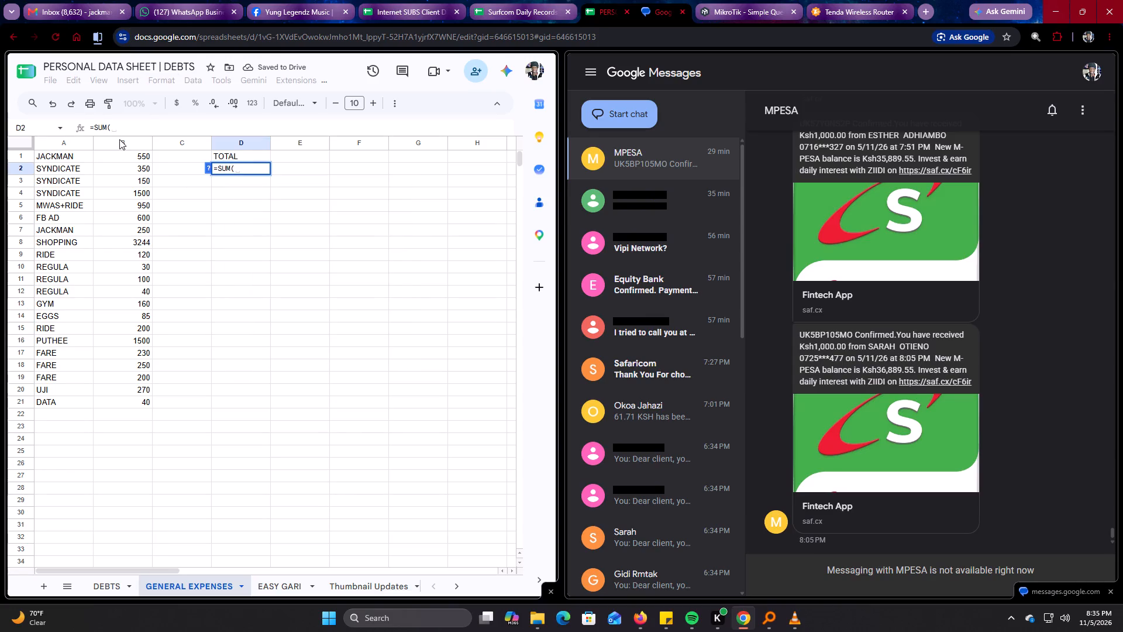
click(119, 139)
key(Return)
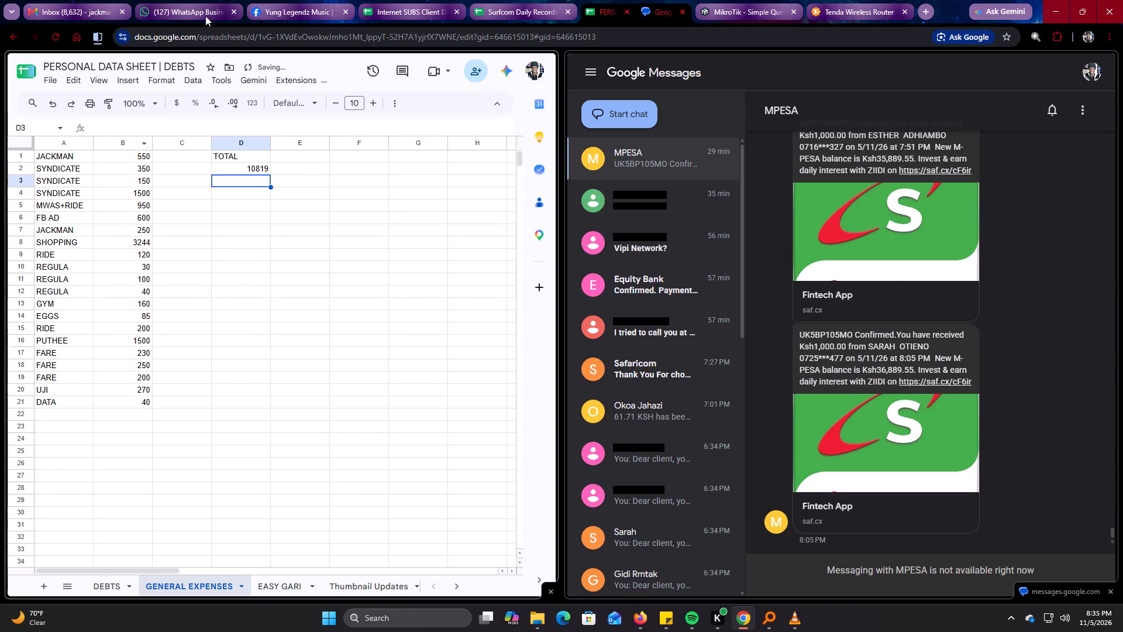
Increase the font size of the TOTAL heading and its sum in D1:D2 by four points.
click(251, 170)
drag(246, 158, 249, 171)
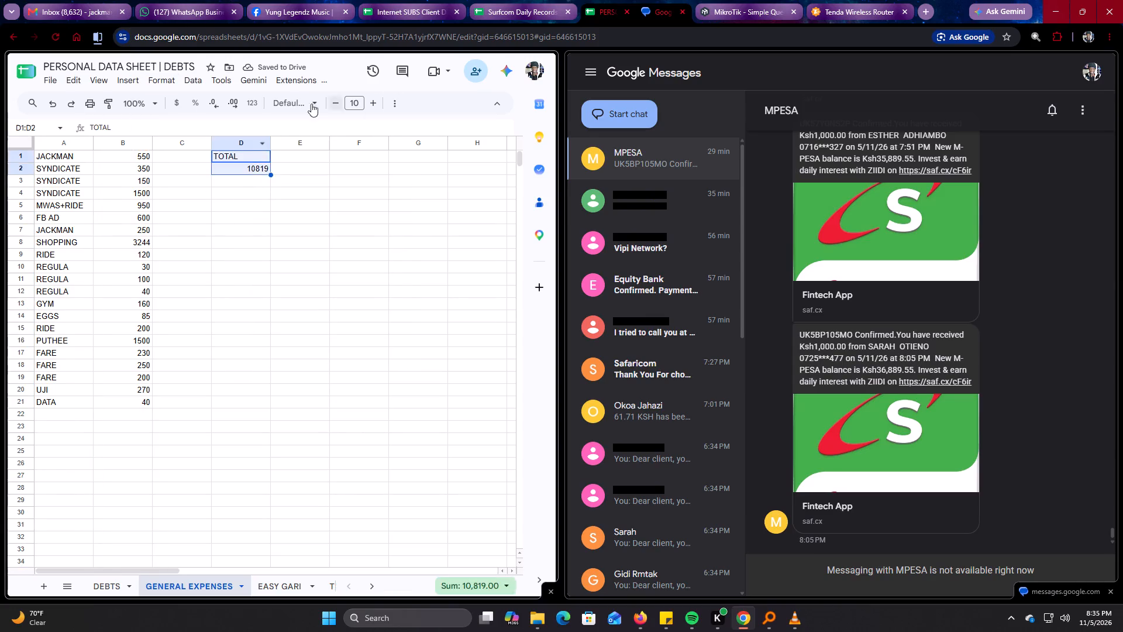
triple_click(374, 102)
click(374, 102)
click(420, 216)
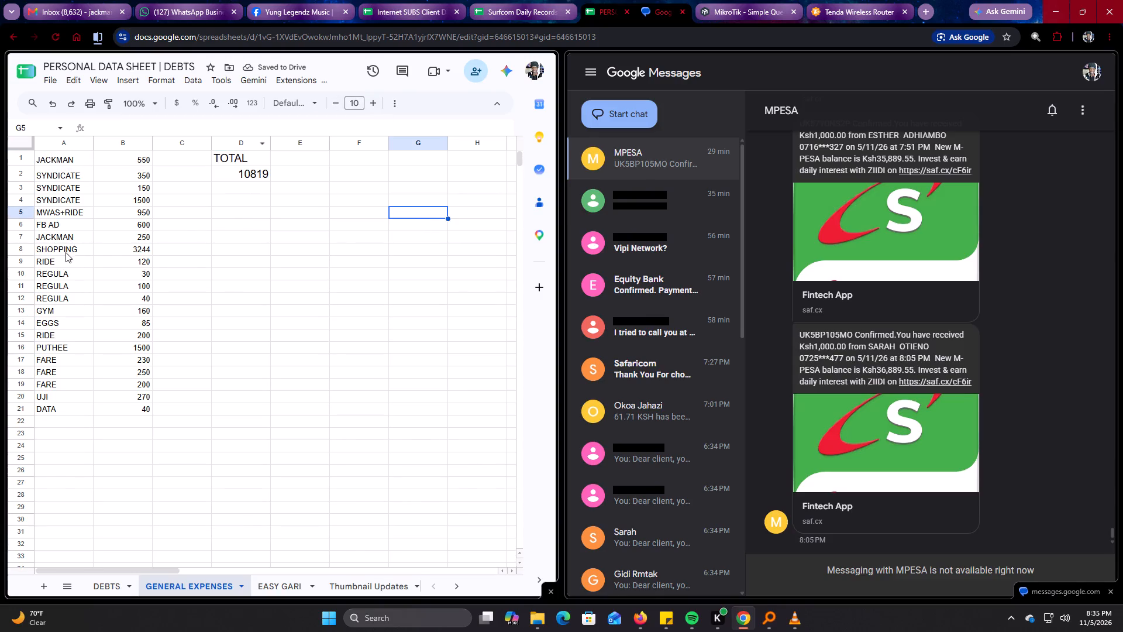
Fill the 1500 SYNDICATE, SHOPPING and PUTHEE entries in rows 4, 8 and 16 with cornflower blue across columns A and B.
drag(55, 250, 145, 253)
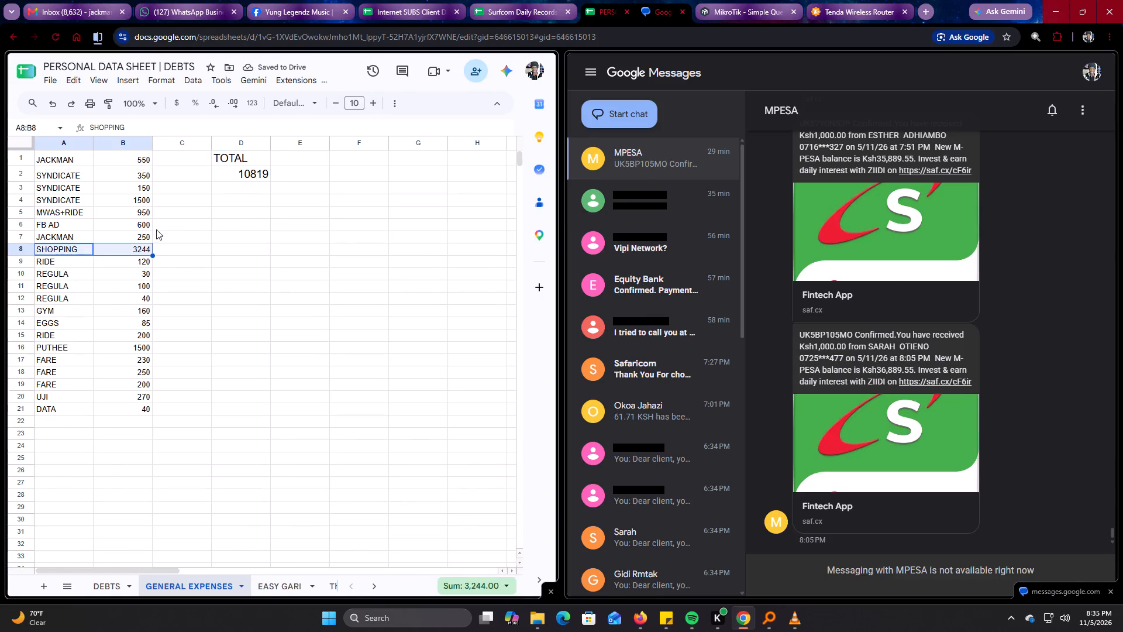
ctrl+drag(50, 349, 144, 348)
ctrl+drag(60, 201, 106, 202)
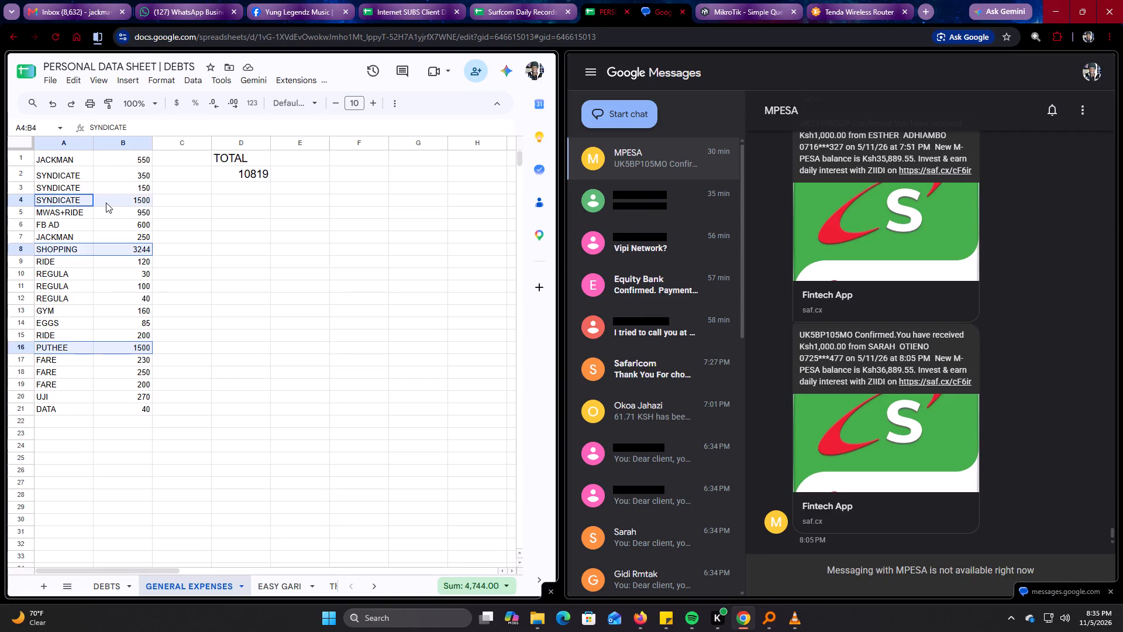
ctrl+drag(106, 202, 116, 202)
click(396, 103)
click(145, 129)
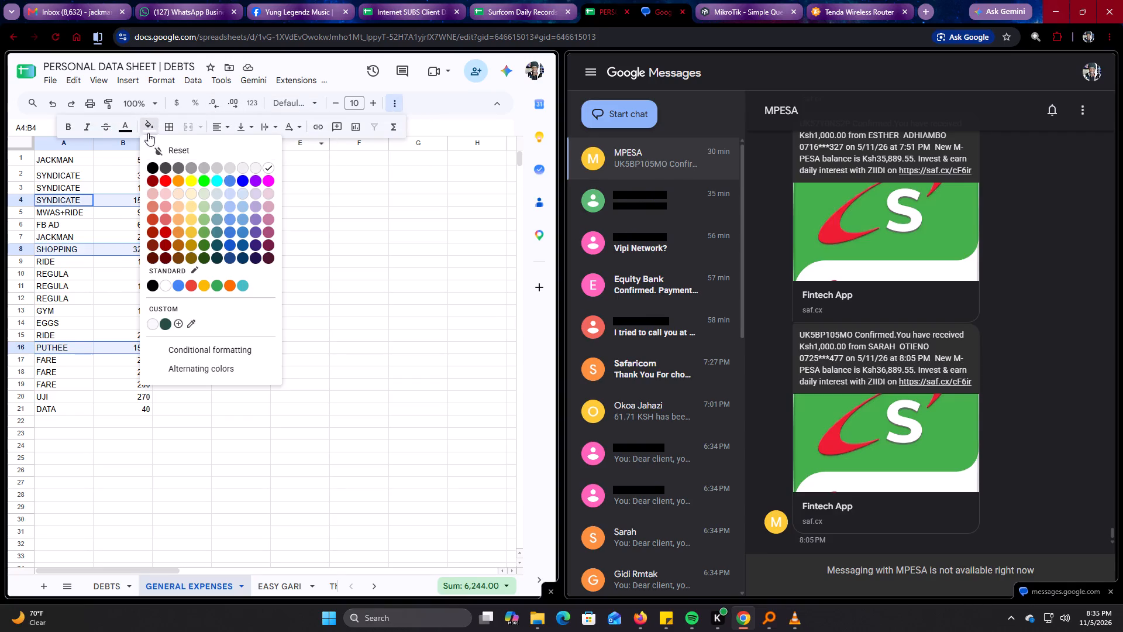
click(229, 180)
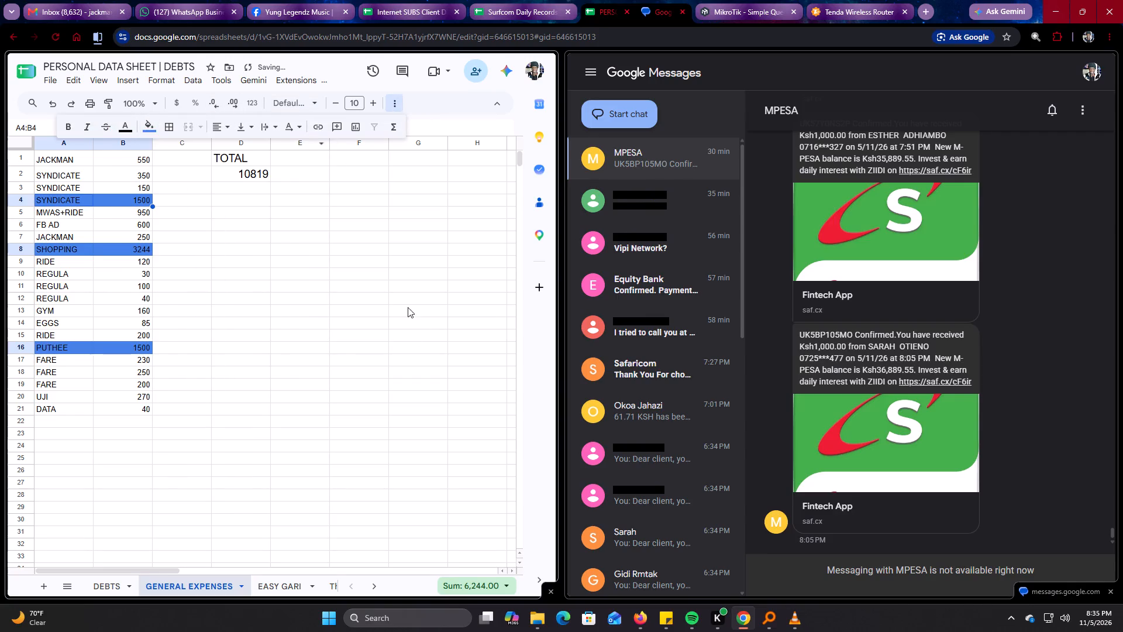
click(382, 281)
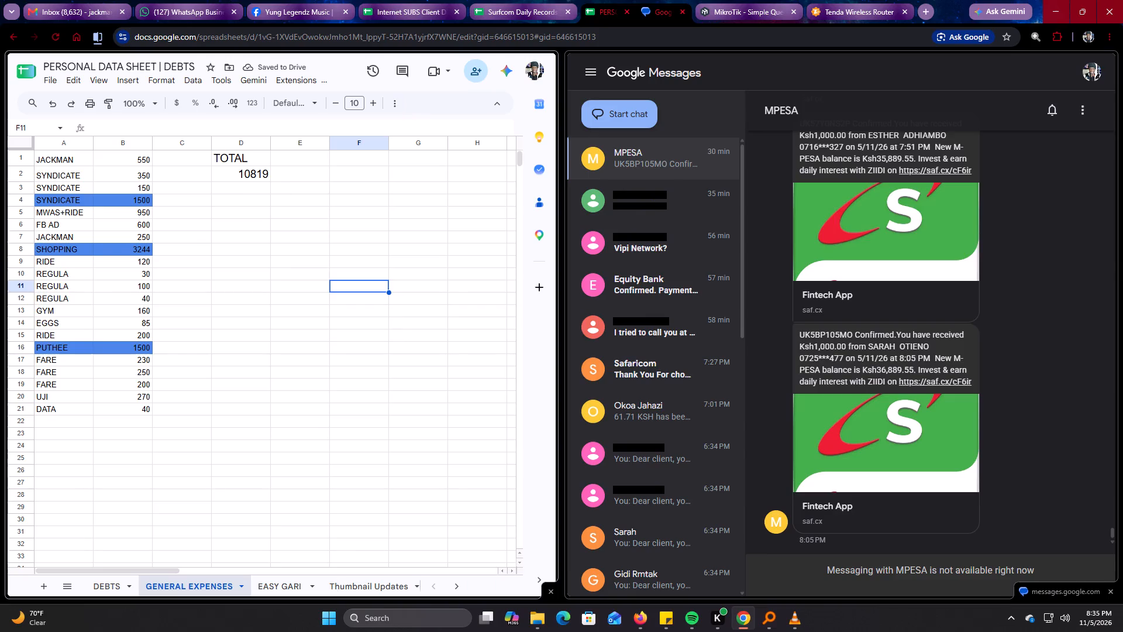
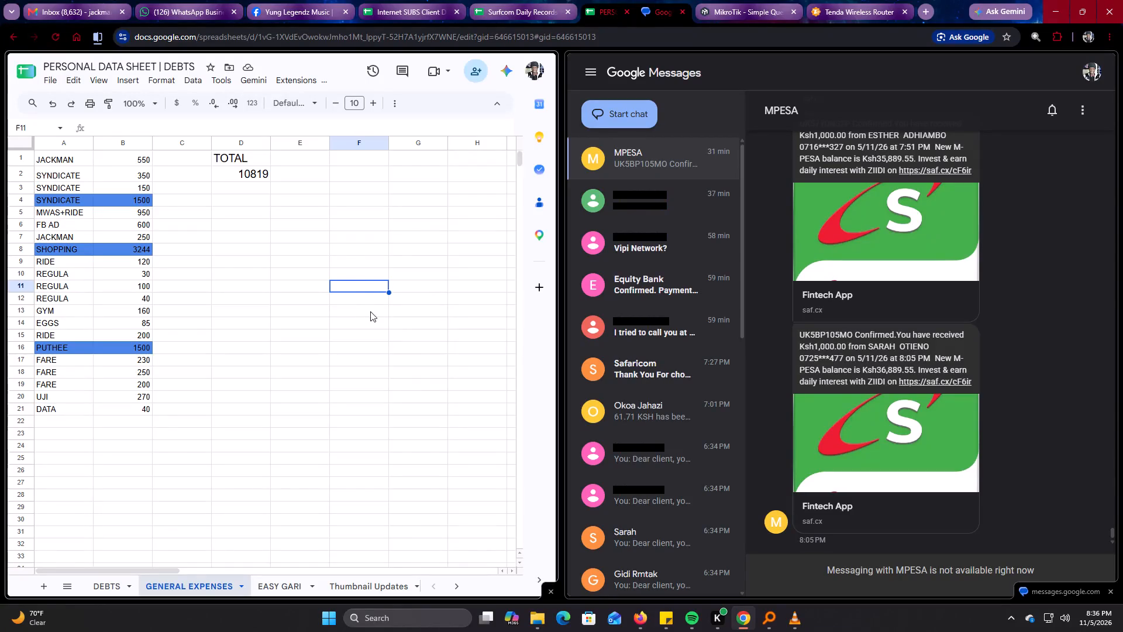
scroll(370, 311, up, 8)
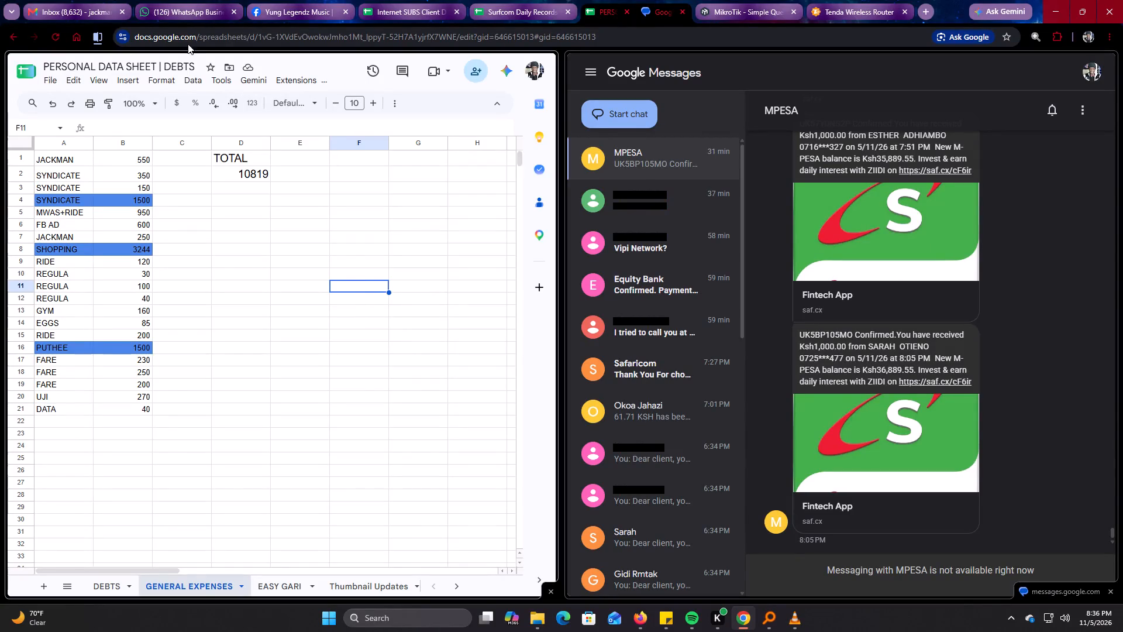